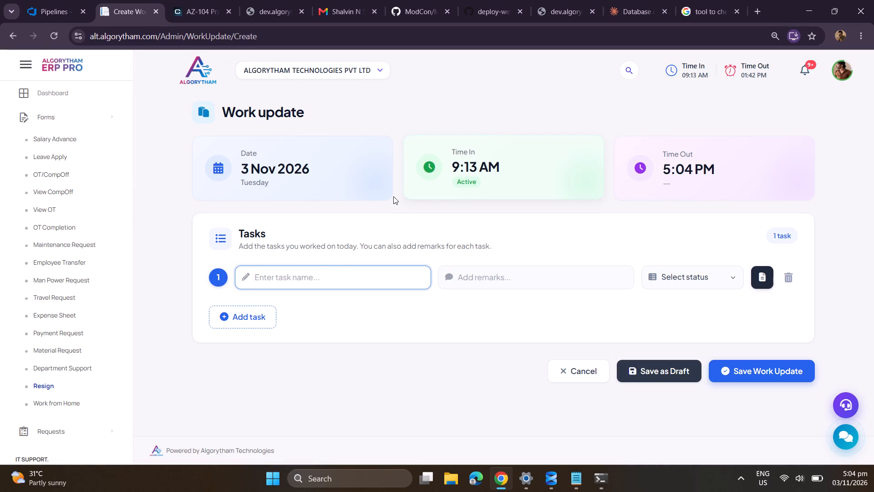
Fill in the first task's name as "Database Backup for Testing", copied from the work update notes in Notepad.
{"action": "left_click", "coordinate": [315, 277]}
{"action": "left_click", "coordinate": [315, 277]}
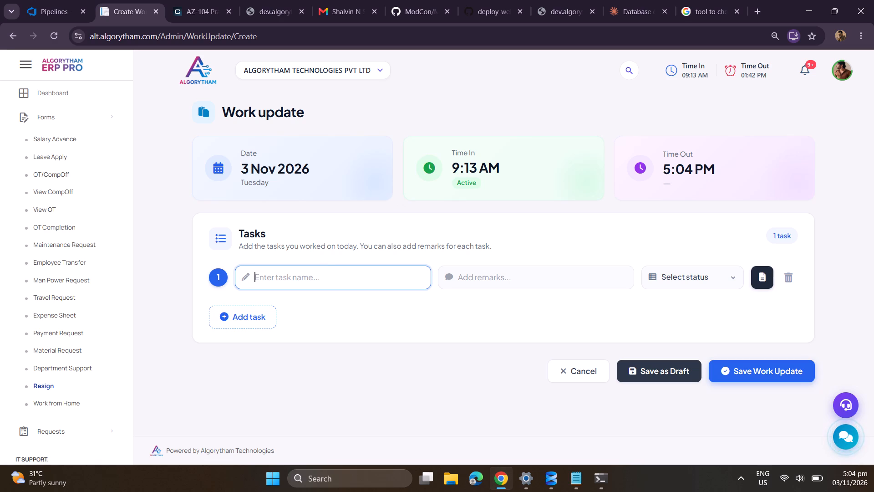
{"action": "left_click", "coordinate": [344, 271]}
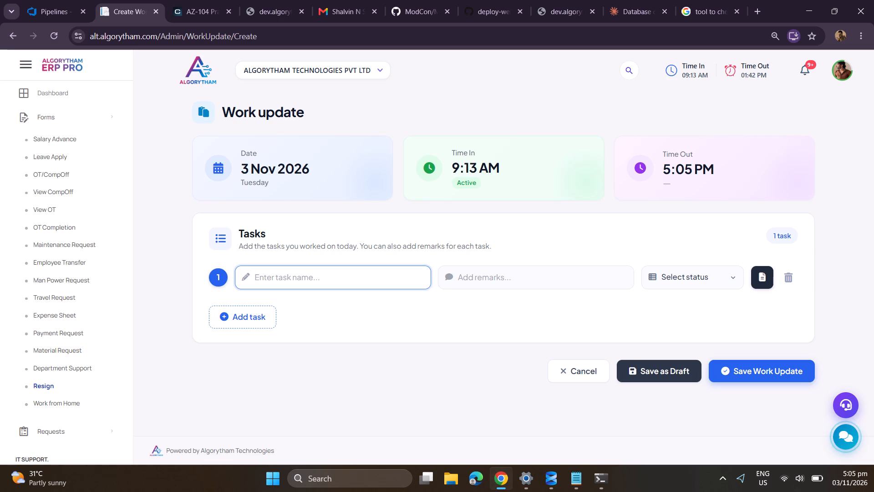
{"action": "left_click", "coordinate": [578, 481]}
{"action": "scroll", "coordinate": [27, 244], "scroll_direction": "up", "scroll_amount": 5}
{"action": "scroll", "coordinate": [189, 229], "scroll_direction": "up", "scroll_amount": 6}
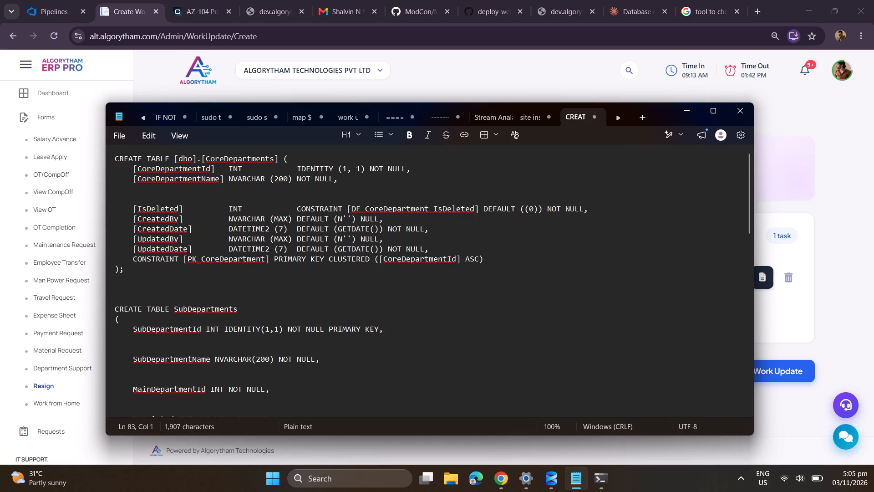
{"action": "left_click", "coordinate": [344, 120]}
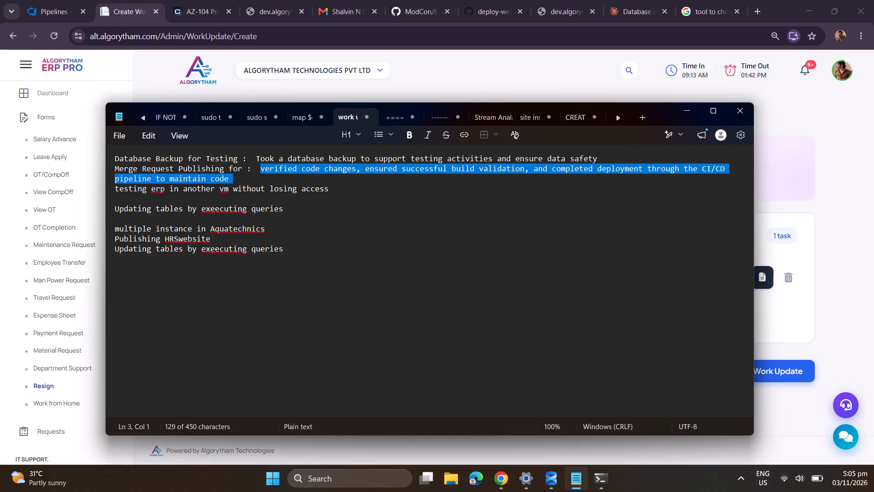
{"action": "left_click", "coordinate": [239, 160]}
{"action": "left_click_drag", "start_coordinate": [239, 160], "coordinate": [128, 154]}
{"action": "key", "text": "ctrl+c"}
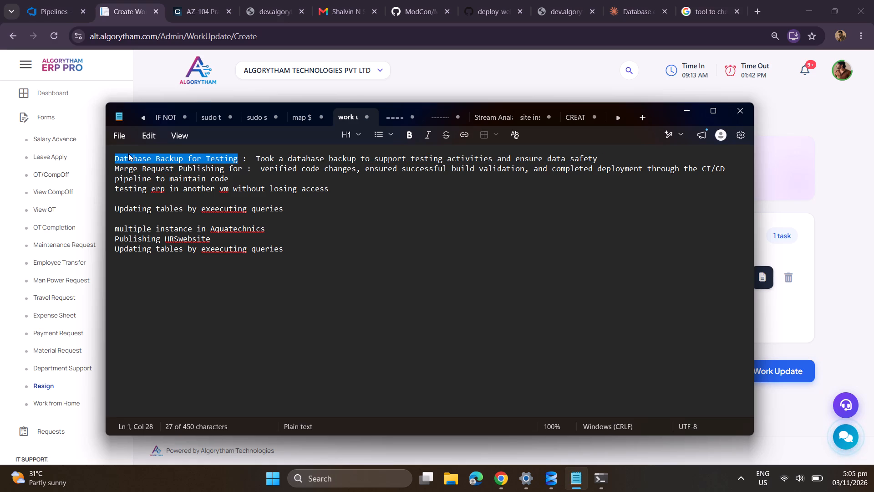
{"action": "key", "text": "alt+Tab"}
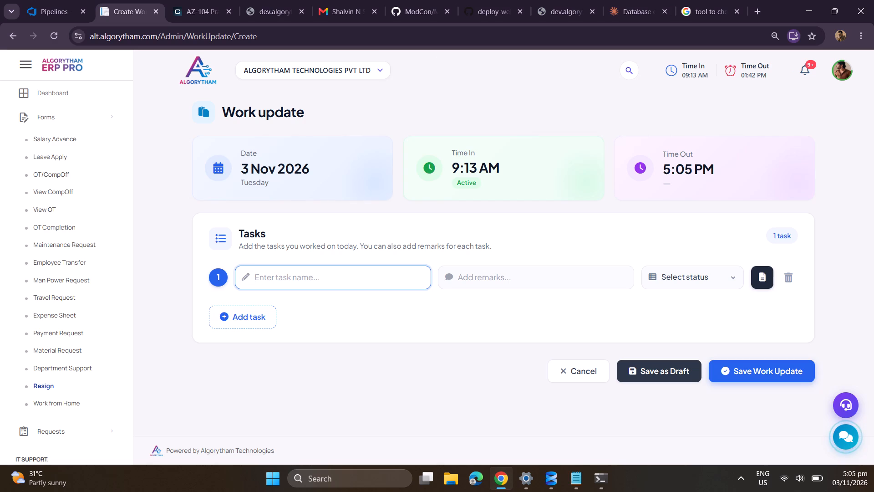
{"action": "key", "text": "ctrl+v"}
Copy "Took a database backup to support testing activities and ensure data safety" from the Notepad notes into the first task's remarks.
{"action": "left_click", "coordinate": [510, 282]}
{"action": "key", "text": "alt+Tab"}
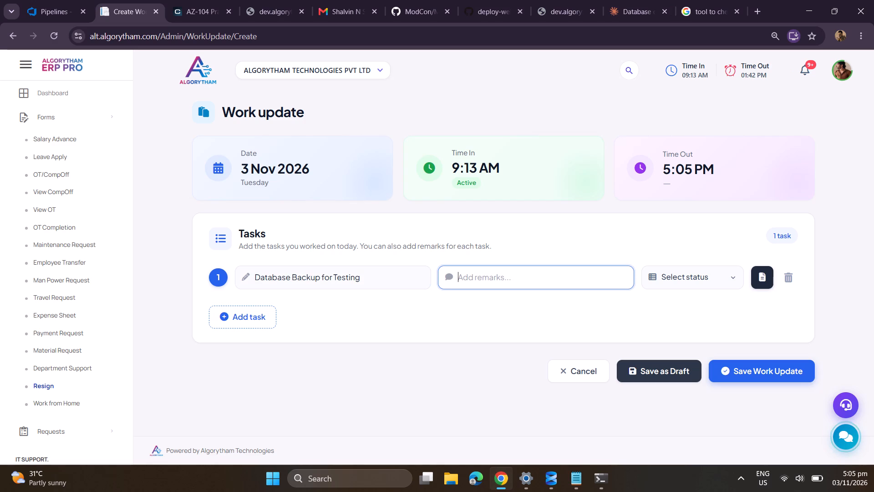
{"action": "left_click_drag", "start_coordinate": [254, 157], "coordinate": [597, 165]}
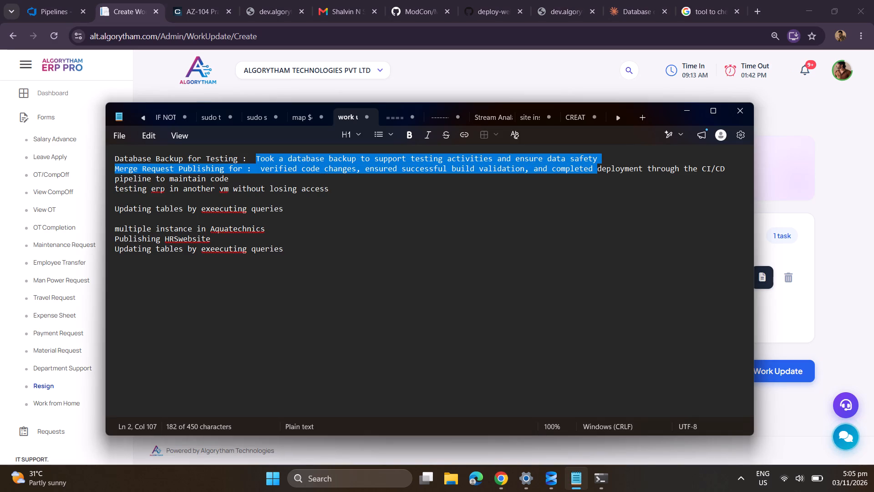
{"action": "left_click_drag", "start_coordinate": [597, 165], "coordinate": [597, 157]}
{"action": "key", "text": "ctrl+c"}
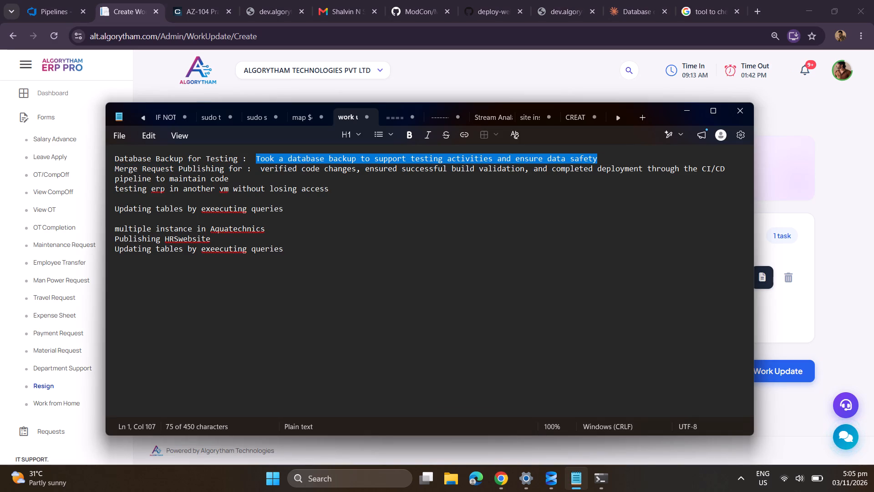
{"action": "key", "text": "alt+Tab"}
{"action": "key", "text": "ctrl+v"}
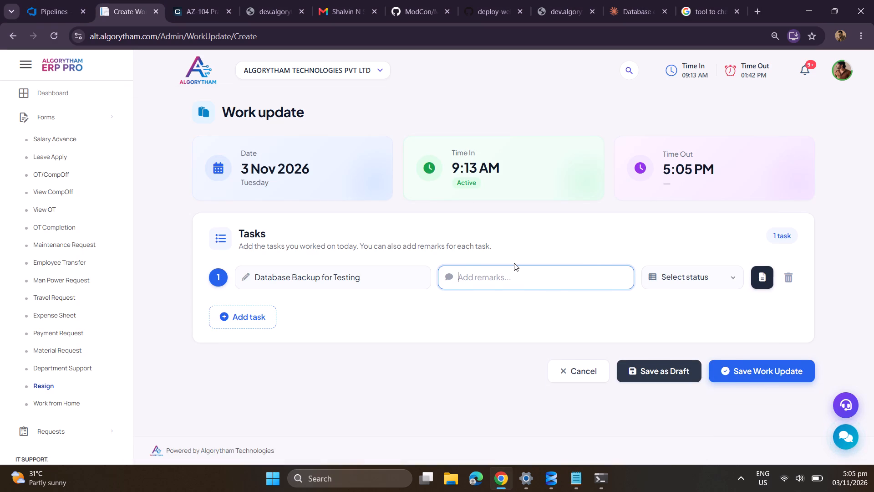
Set the first task's status to Completed.
{"action": "left_click", "coordinate": [681, 284]}
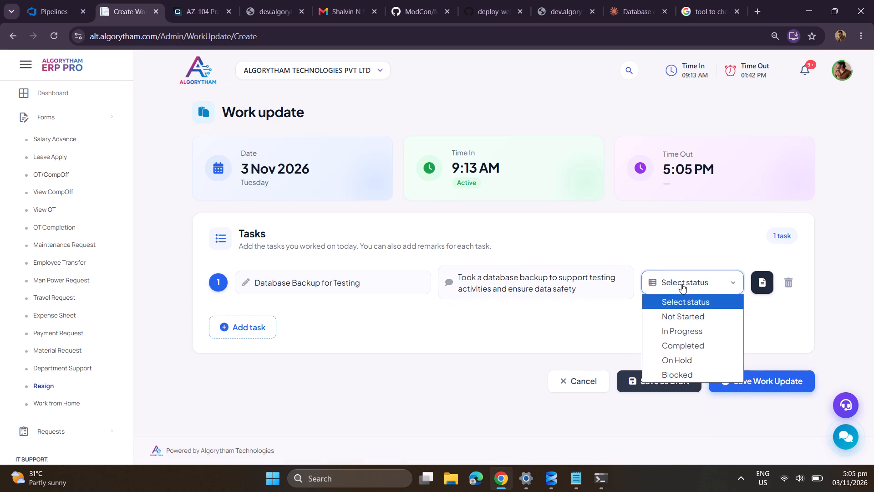
{"action": "left_click", "coordinate": [695, 341]}
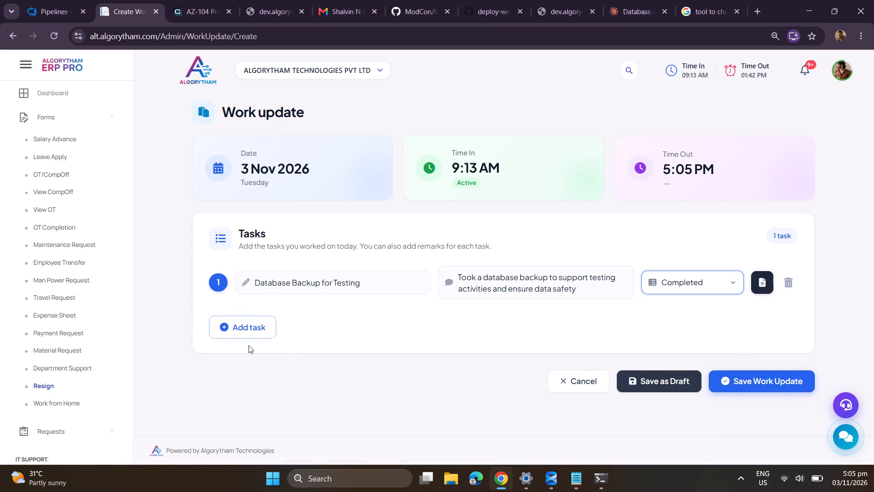
Add a second task named "Merge Request Publishing for", copying the name from the Notepad notes.
{"action": "left_click", "coordinate": [248, 329]}
{"action": "key", "text": "alt+Tab"}
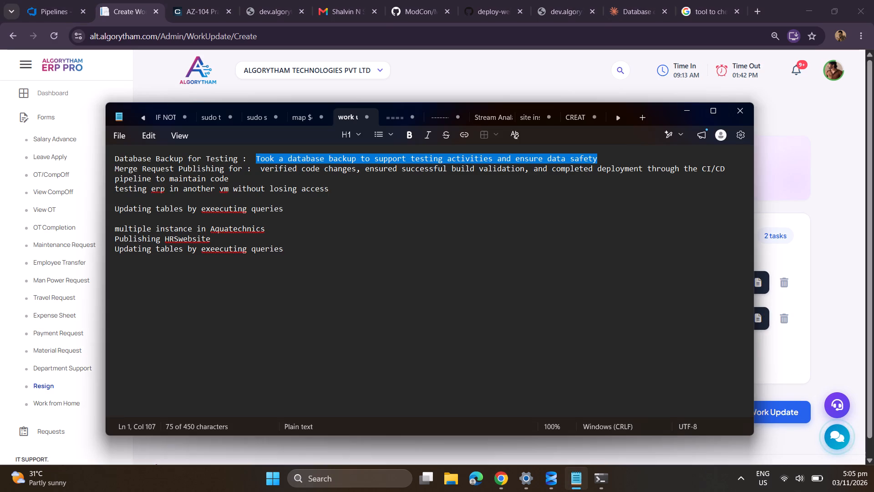
{"action": "left_click_drag", "start_coordinate": [115, 173], "coordinate": [239, 166]}
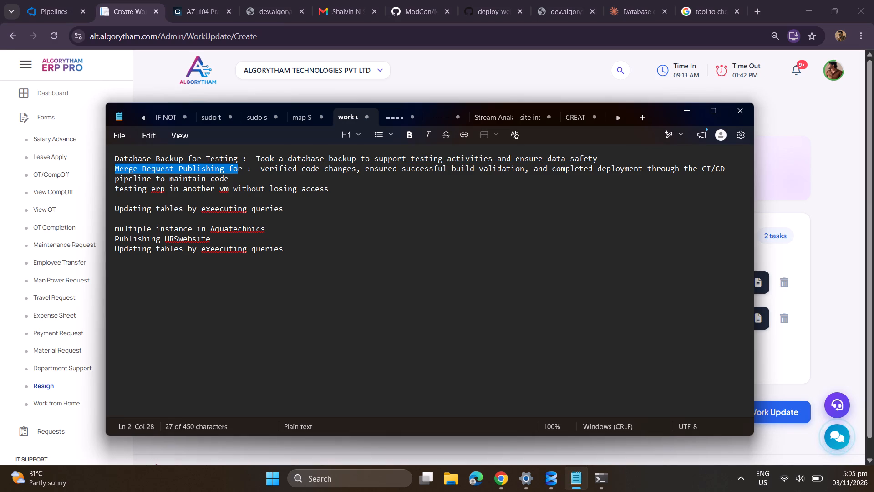
{"action": "left_click_drag", "start_coordinate": [239, 166], "coordinate": [243, 166]}
{"action": "key", "text": "ctrl+c"}
{"action": "key", "text": "alt+Tab"}
{"action": "key", "text": "ctrl+v"}
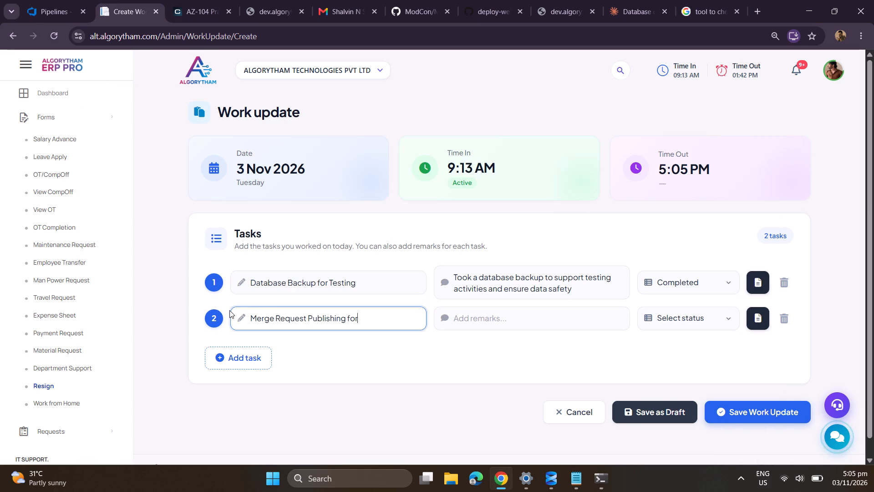
Paste Notepad's "verified code changes, ensured successful build validation, and completed deployment through the CI/CD pipeline to maintain code" as the second task's remarks.
{"action": "left_click", "coordinate": [493, 327]}
{"action": "key", "text": "alt+Tab"}
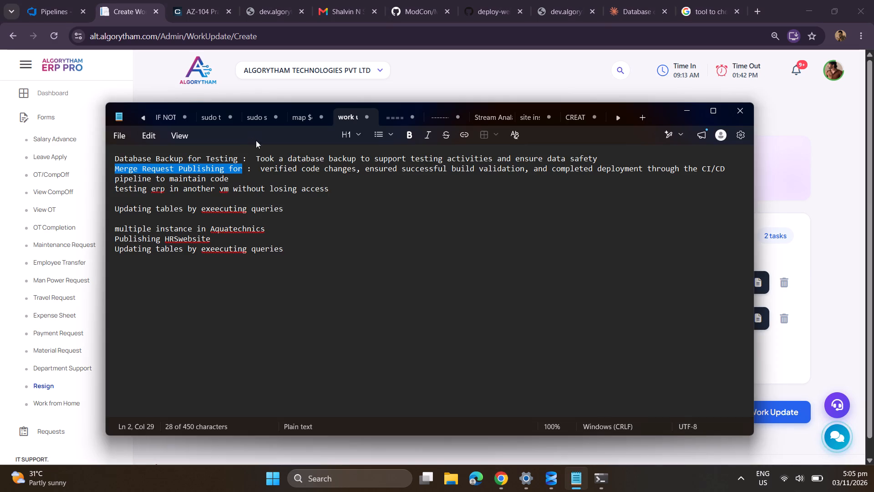
{"action": "left_click_drag", "start_coordinate": [263, 169], "coordinate": [276, 180]}
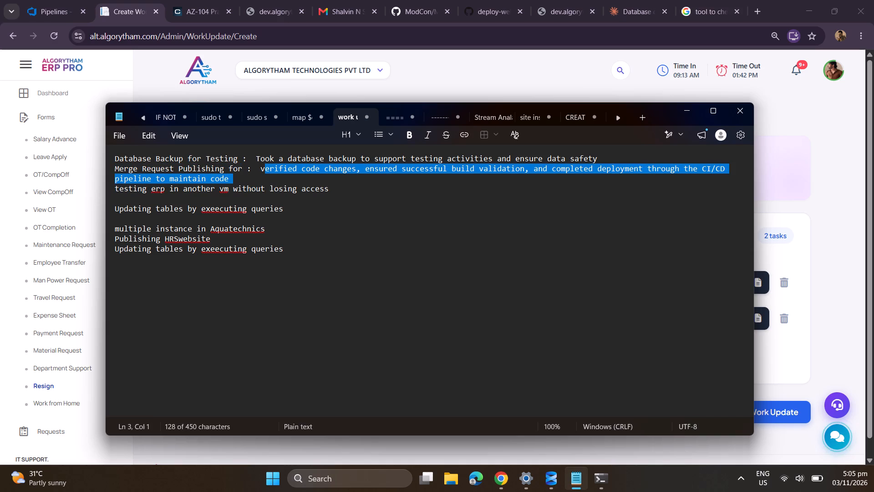
{"action": "left_click", "coordinate": [259, 168]}
{"action": "left_click_drag", "start_coordinate": [259, 168], "coordinate": [247, 179]}
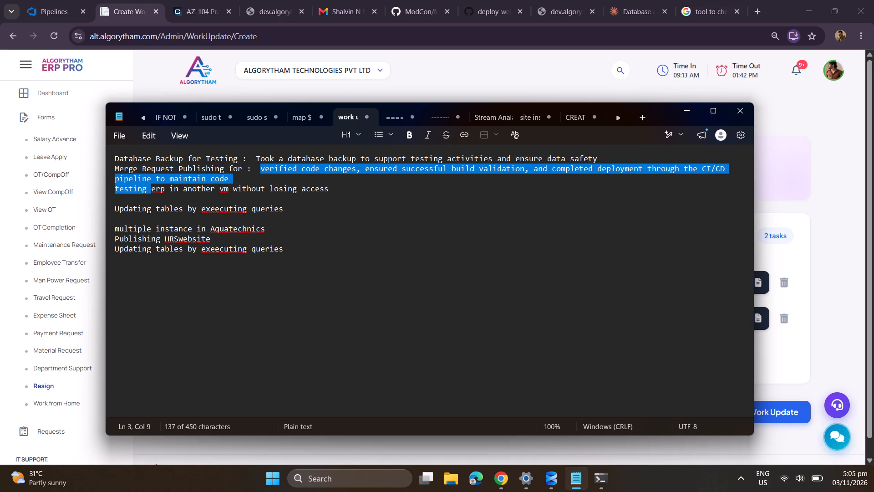
{"action": "left_click_drag", "start_coordinate": [247, 179], "coordinate": [236, 176]}
{"action": "left_click", "coordinate": [236, 176]}
{"action": "left_click_drag", "start_coordinate": [236, 176], "coordinate": [242, 174]}
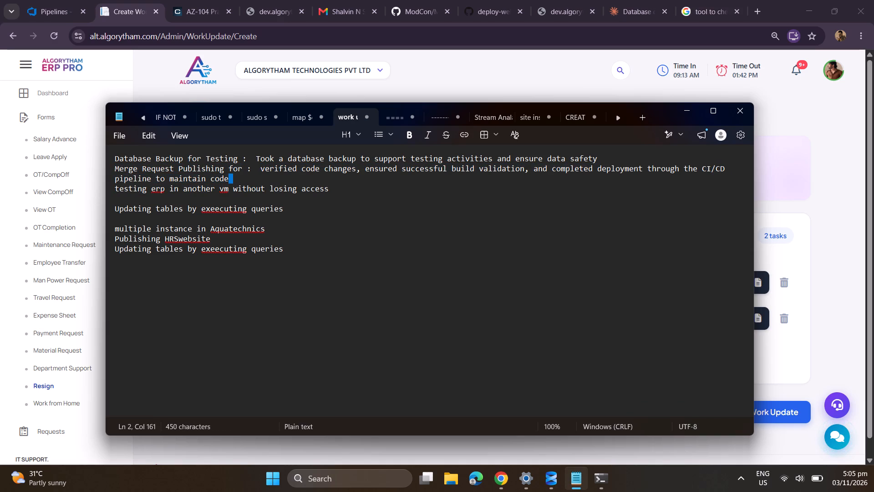
{"action": "left_click_drag", "start_coordinate": [242, 174], "coordinate": [258, 164]}
{"action": "key", "text": "ctrl+c"}
{"action": "key", "text": "alt+Tab"}
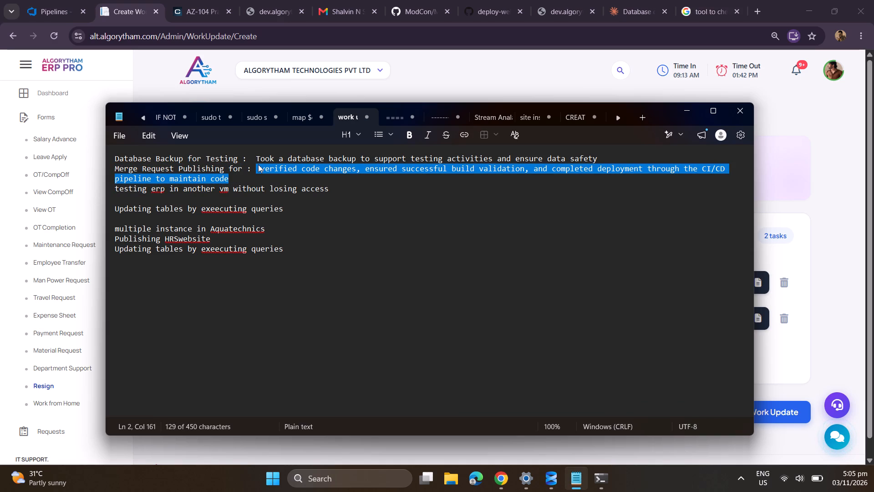
{"action": "key", "text": "ctrl+v"}
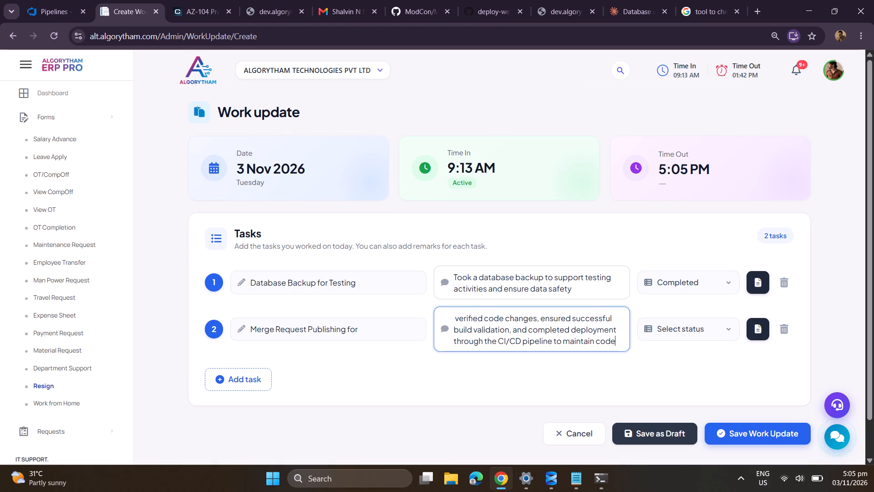
Set the second task's status to Completed.
{"action": "left_click", "coordinate": [703, 330]}
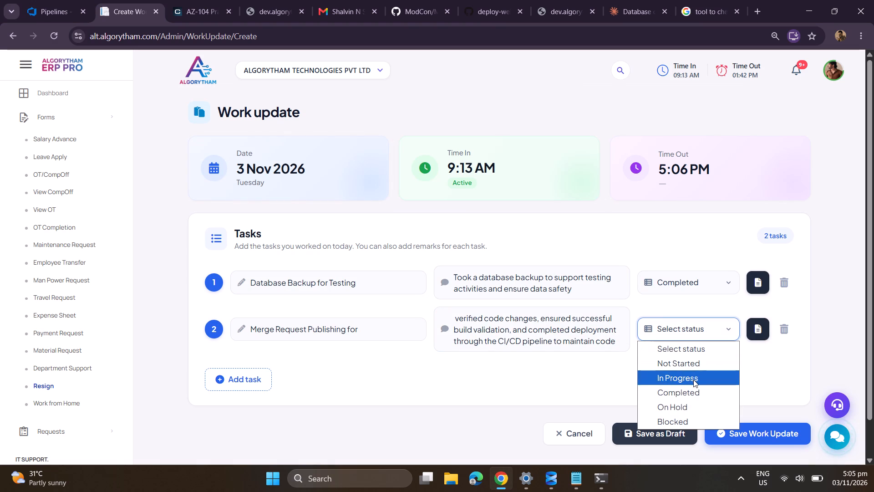
{"action": "left_click", "coordinate": [687, 393]}
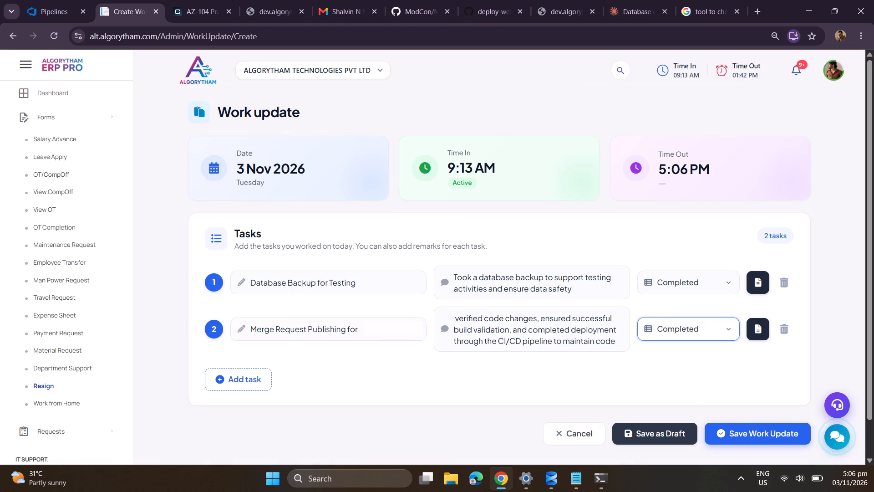
Add a trailing space to the second task's name, "Merge Request Publishing for", in the work update.
{"action": "left_click", "coordinate": [371, 326]}
{"action": "key", "text": "alt+Tab"}
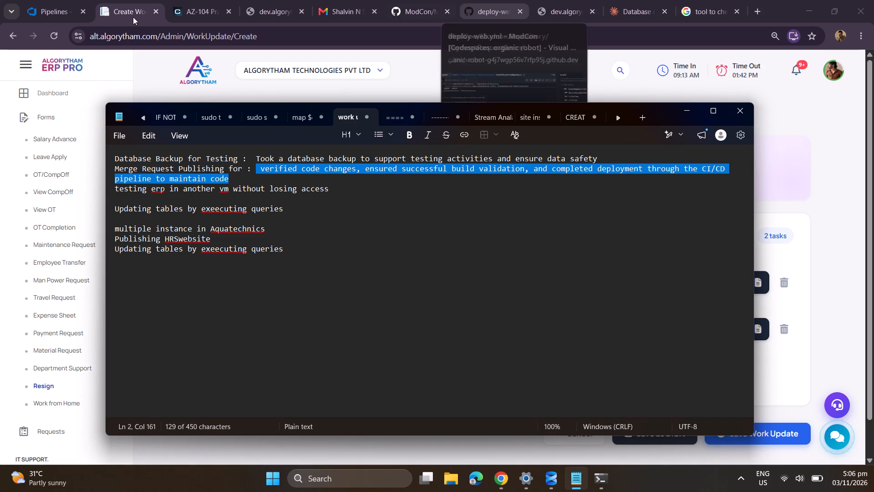
{"action": "left_click", "coordinate": [38, 7]}
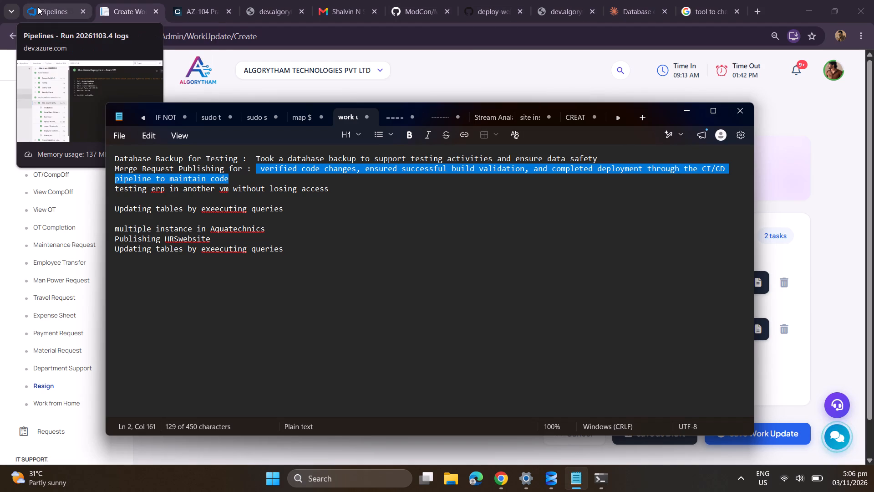
{"action": "left_click", "coordinate": [112, 18]}
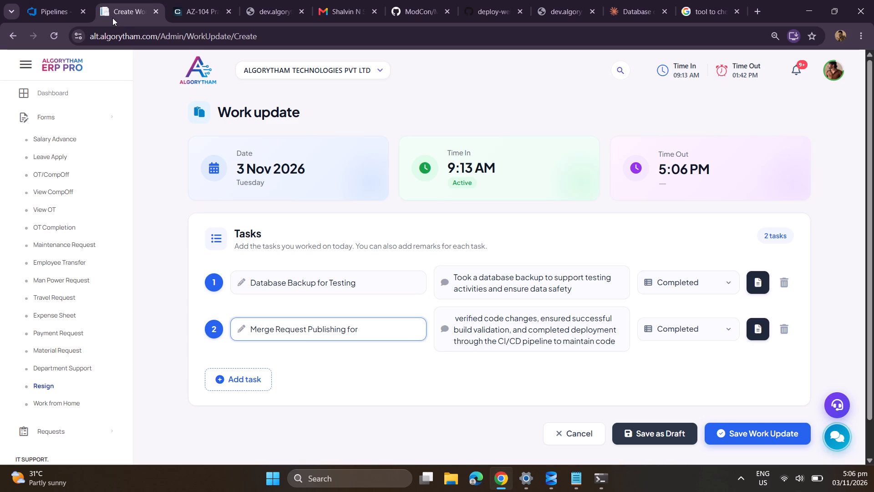
{"action": "left_click", "coordinate": [262, 5]}
{"action": "left_click", "coordinate": [201, 5]}
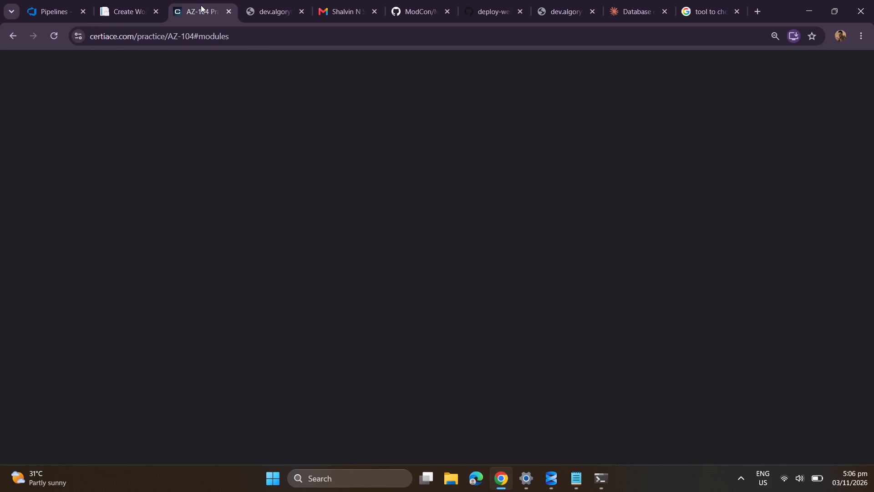
{"action": "left_click", "coordinate": [124, 10]}
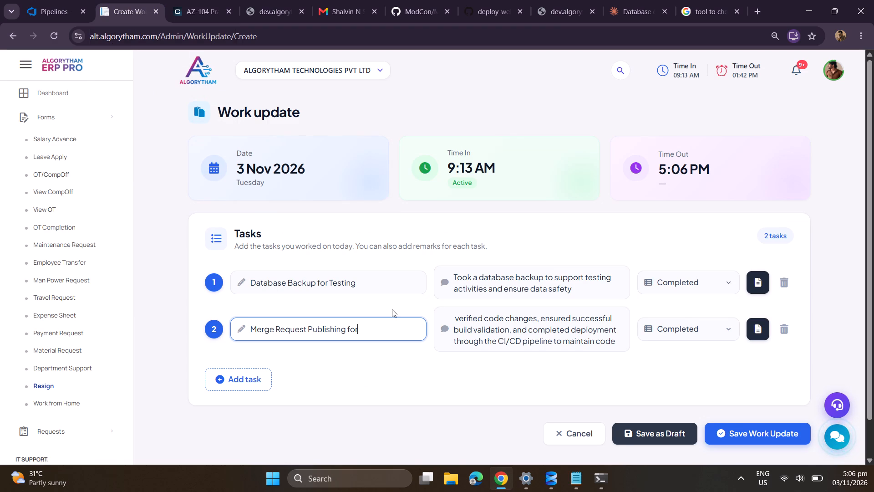
{"action": "key", "text": "space"}
Switch to Azure DevOps, look over the jobs of run #20261103.4, and open the Modcon-Web pipeline's run history.
{"action": "key", "text": "alt+Tab"}
{"action": "key", "text": "alt+Tab"}
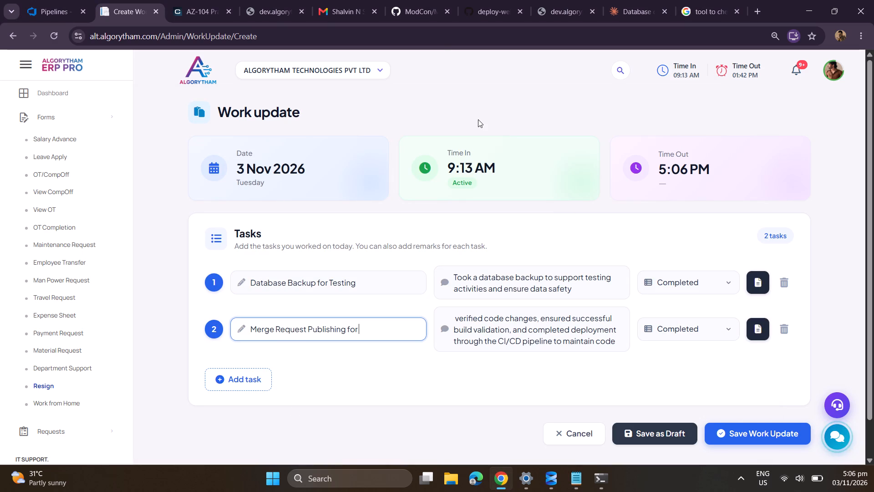
{"action": "left_click", "coordinate": [43, 0]}
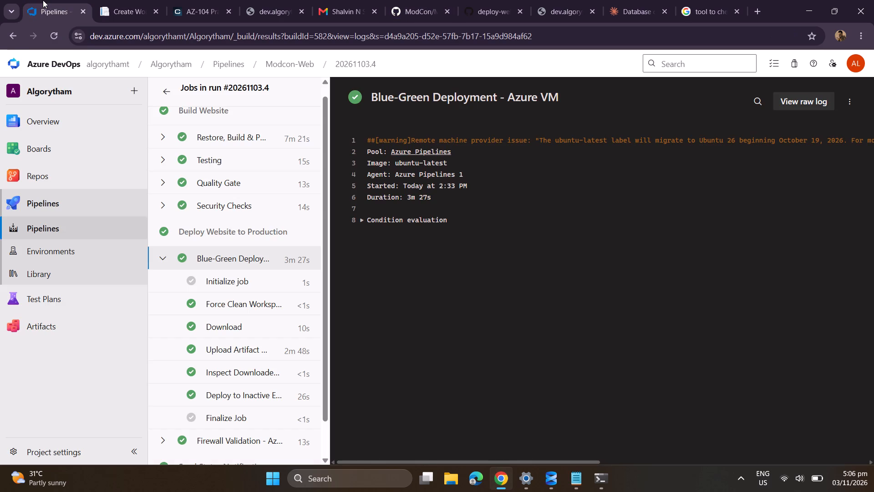
{"action": "scroll", "coordinate": [331, 260], "scroll_direction": "down", "scroll_amount": 2}
{"action": "scroll", "coordinate": [226, 177], "scroll_direction": "down", "scroll_amount": 2}
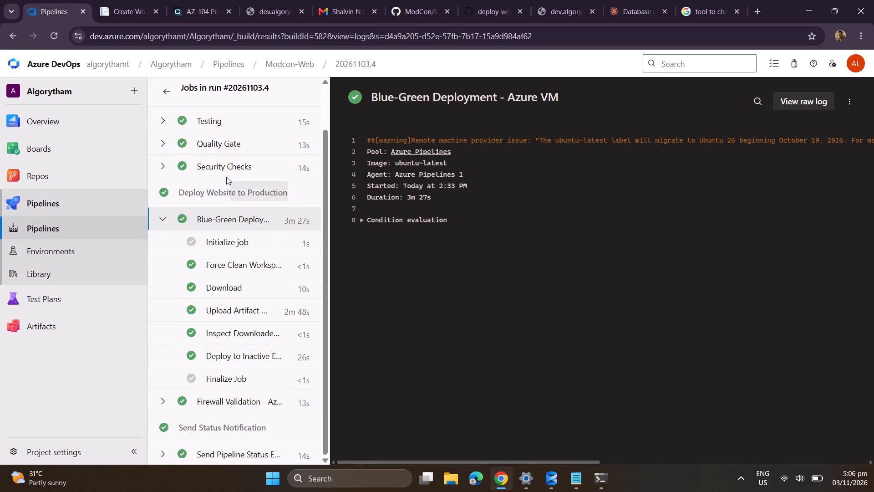
{"action": "scroll", "coordinate": [226, 177], "scroll_direction": "up", "scroll_amount": 3}
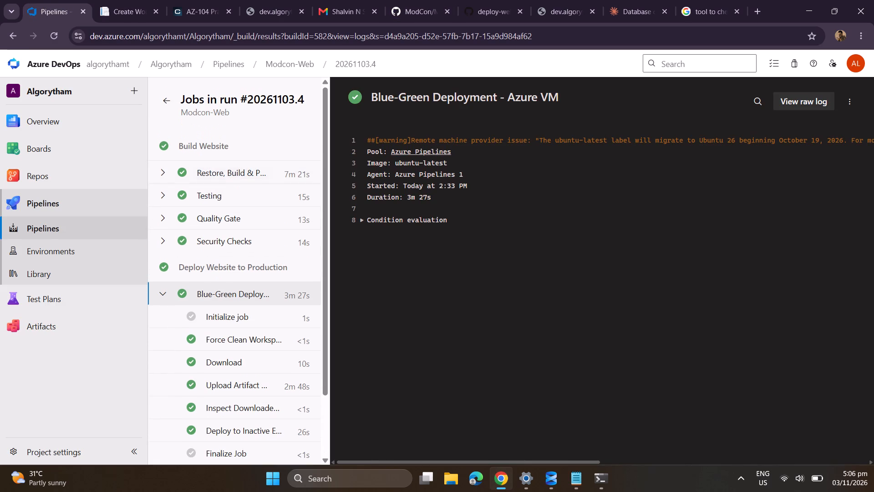
{"action": "left_click", "coordinate": [229, 67]}
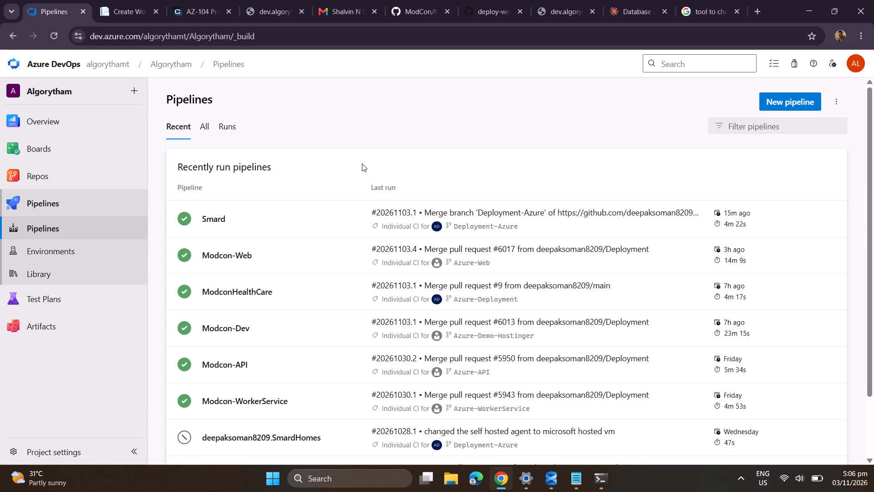
{"action": "left_click", "coordinate": [247, 254]}
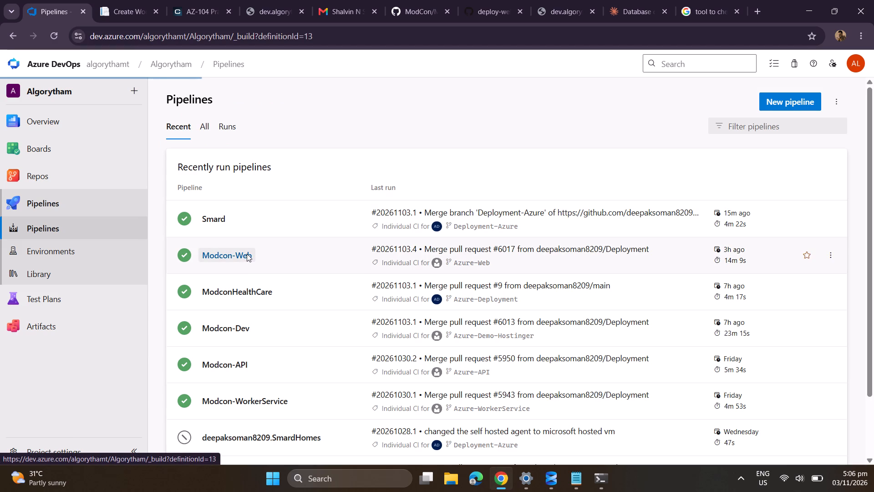
Find run #20261102.1 for merge pull request #5967 in the Modcon-Web history and open its list of changes.
{"action": "scroll", "coordinate": [247, 254], "scroll_direction": "down", "scroll_amount": 2}
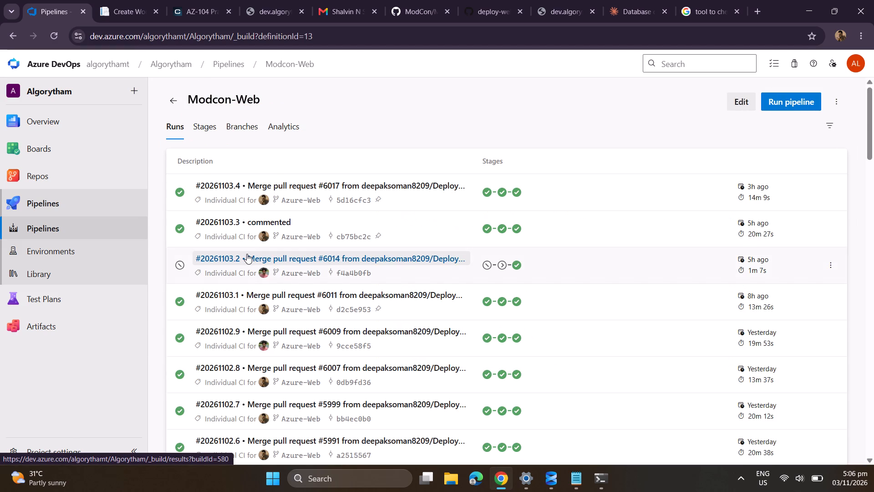
{"action": "scroll", "coordinate": [247, 254], "scroll_direction": "down", "scroll_amount": 2}
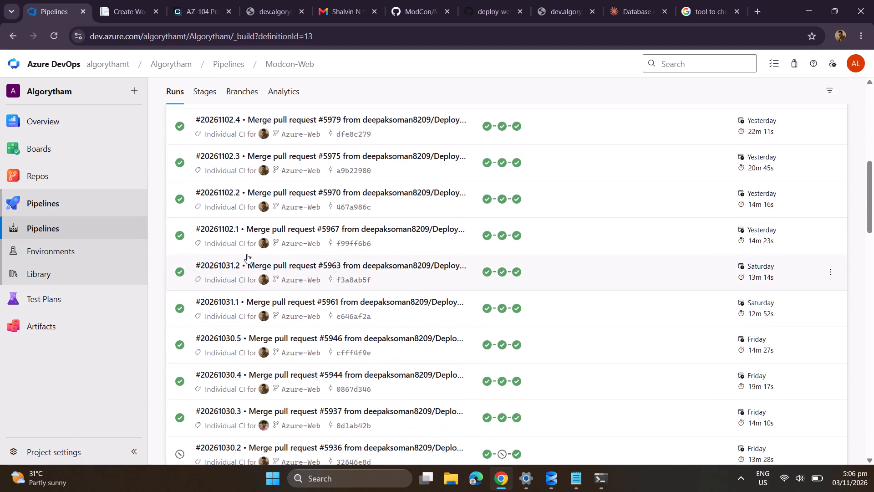
{"action": "left_click", "coordinate": [289, 229]}
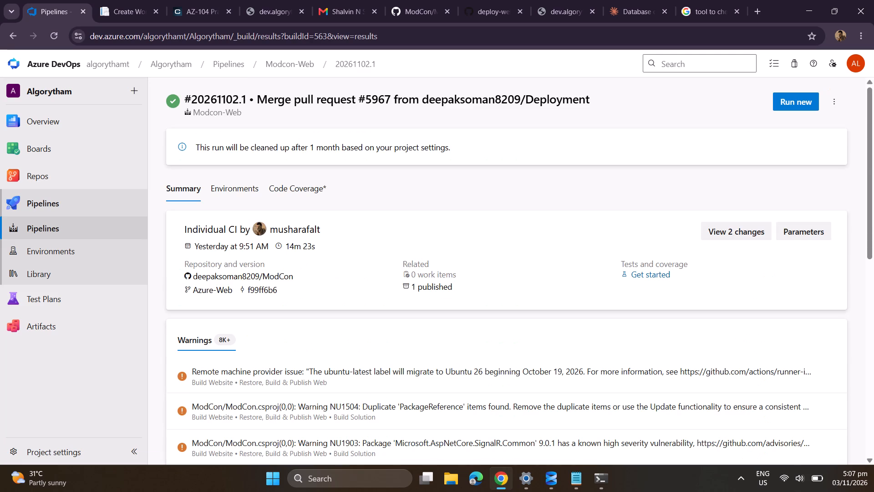
{"action": "left_click", "coordinate": [727, 235]}
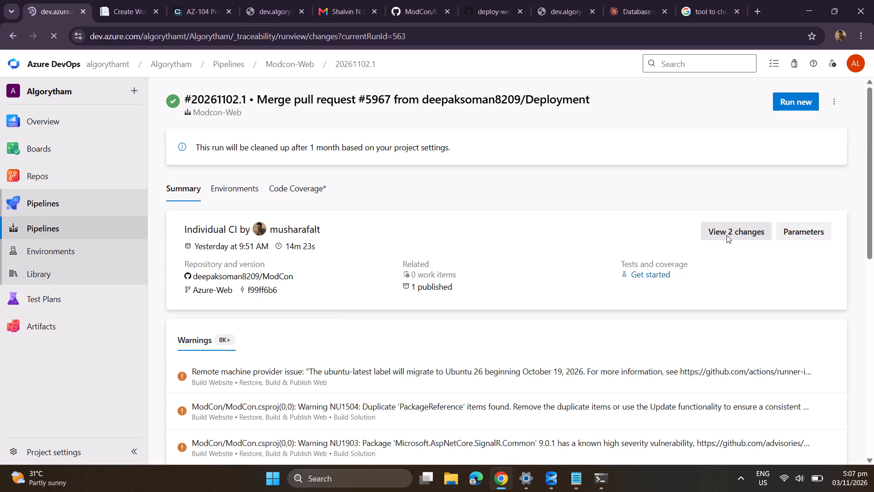
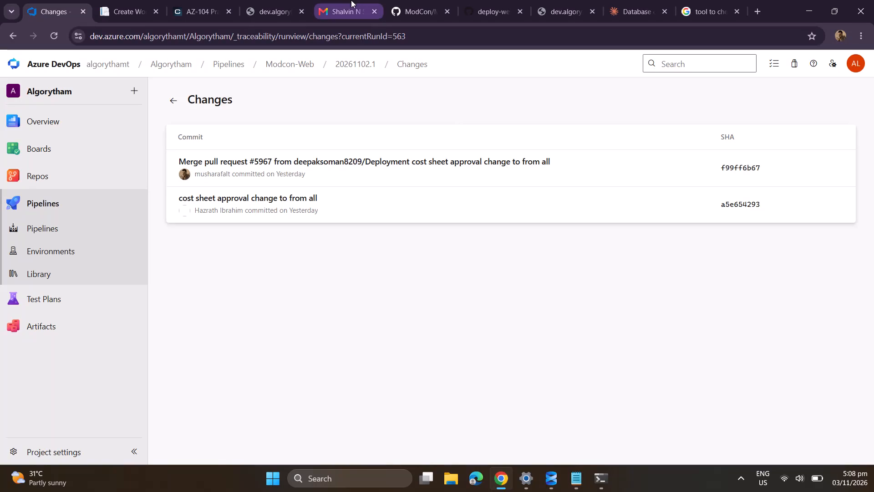
Return to the Modcon-Web run history and open the list of changes for run #20261102.2, merge pull request #5970.
{"action": "left_click", "coordinate": [300, 62]}
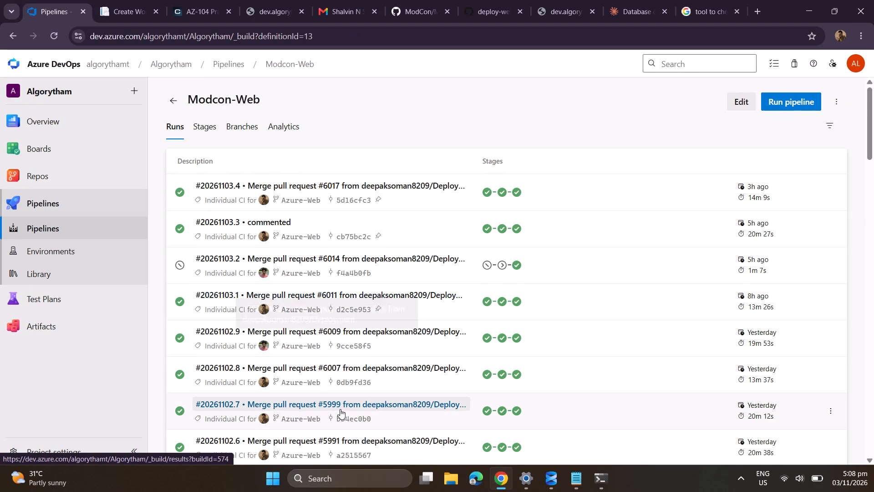
{"action": "scroll", "coordinate": [340, 409], "scroll_direction": "down", "scroll_amount": 2}
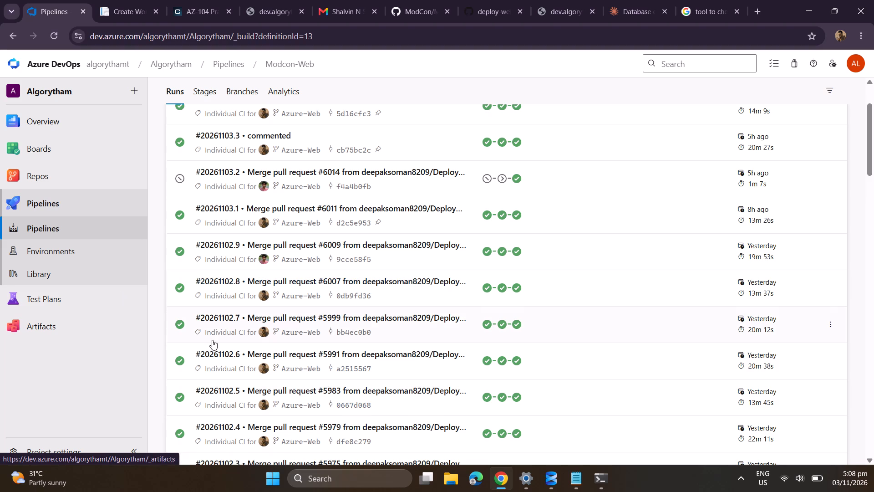
{"action": "scroll", "coordinate": [188, 337], "scroll_direction": "down", "scroll_amount": 2}
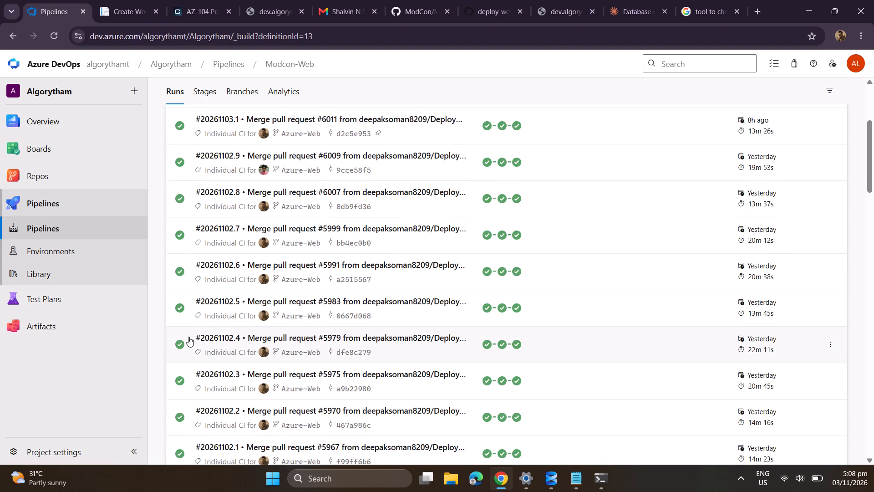
{"action": "scroll", "coordinate": [188, 337], "scroll_direction": "down", "scroll_amount": 1}
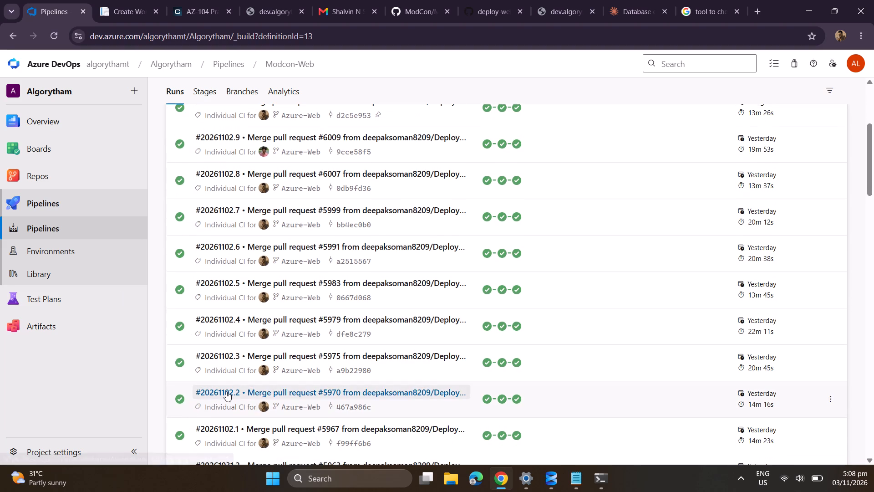
{"action": "left_click", "coordinate": [251, 393]}
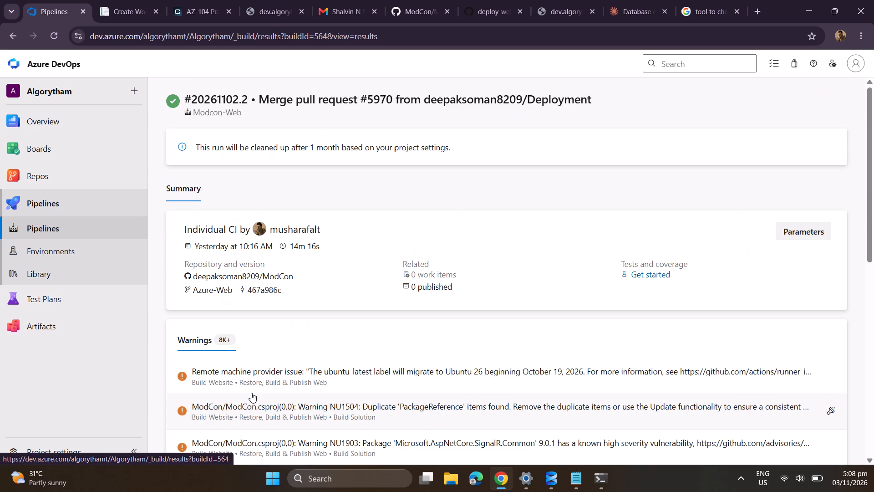
{"action": "scroll", "coordinate": [251, 393], "scroll_direction": "down", "scroll_amount": 2}
{"action": "scroll", "coordinate": [251, 393], "scroll_direction": "up", "scroll_amount": 2}
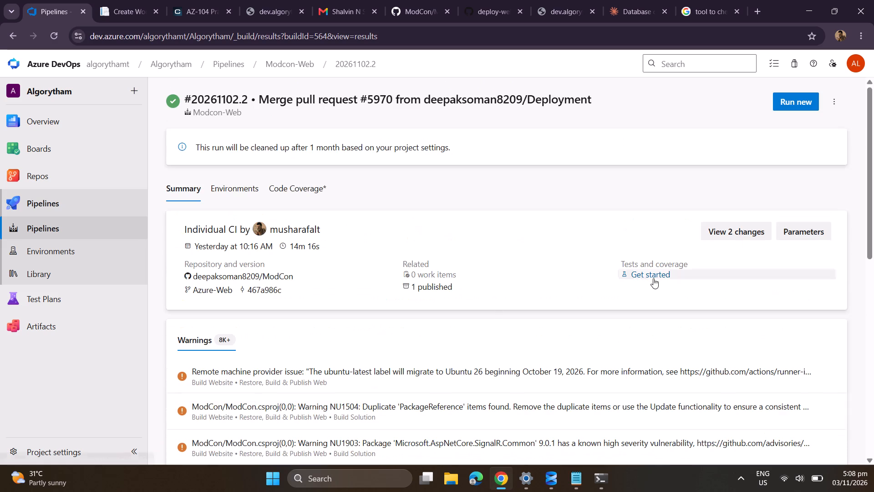
{"action": "left_click", "coordinate": [720, 234]}
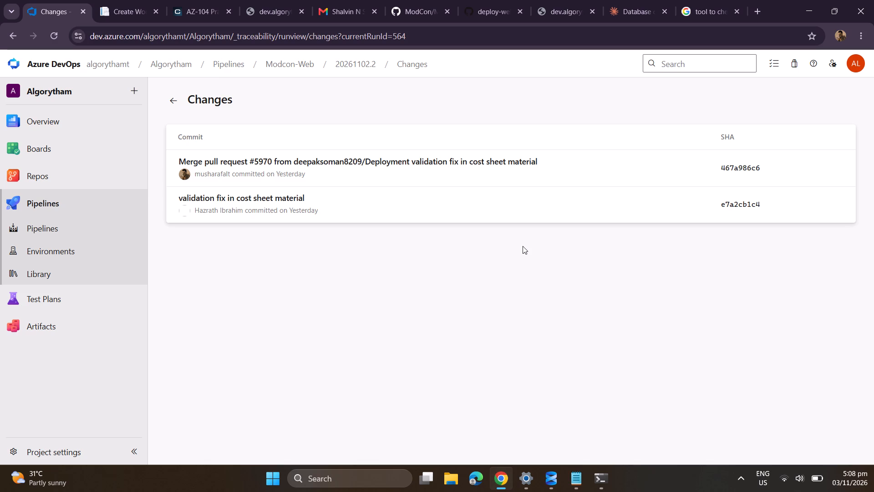
Go back to the Modcon-Web runs and open the list of changes for run #20261102.3, merge pull request #5975.
{"action": "left_click", "coordinate": [293, 66]}
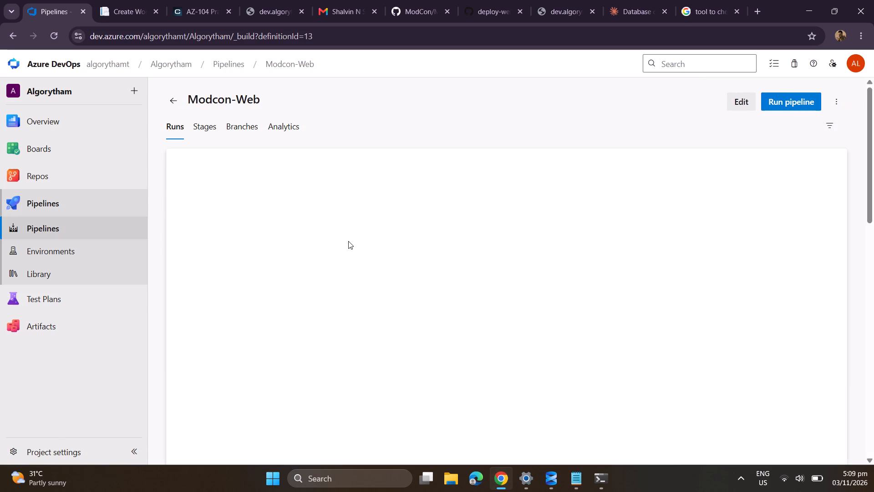
{"action": "scroll", "coordinate": [286, 336], "scroll_direction": "down", "scroll_amount": 3}
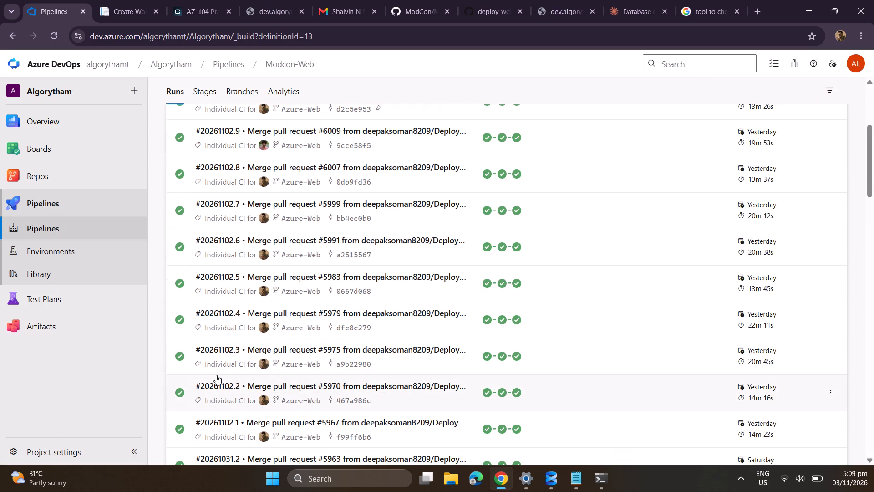
{"action": "left_click", "coordinate": [233, 352]}
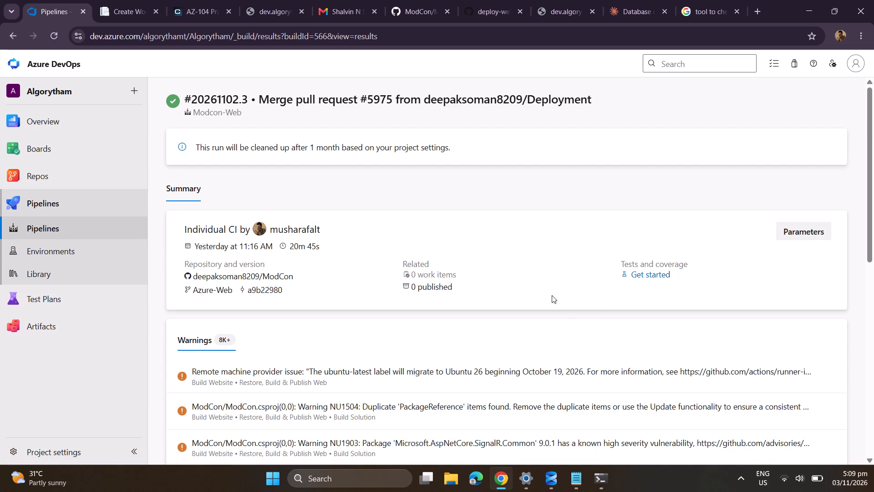
{"action": "scroll", "coordinate": [652, 272], "scroll_direction": "down", "scroll_amount": 1}
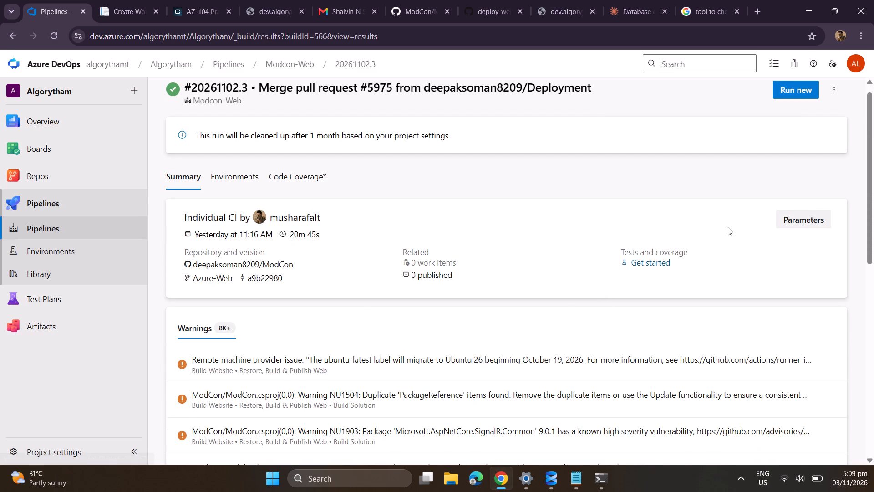
{"action": "left_click", "coordinate": [737, 219]}
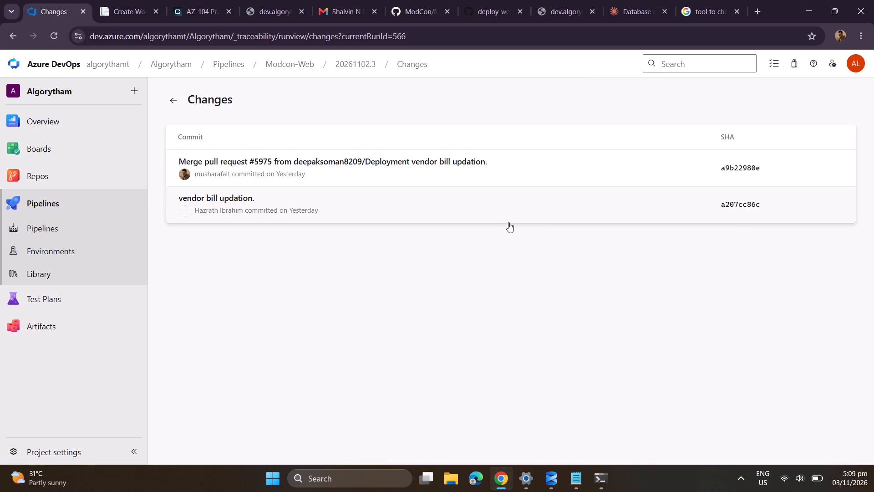
Go back to the Modcon-Web runs and open the list of changes for run #20261102.4, merge pull request #5979.
{"action": "left_click", "coordinate": [282, 62]}
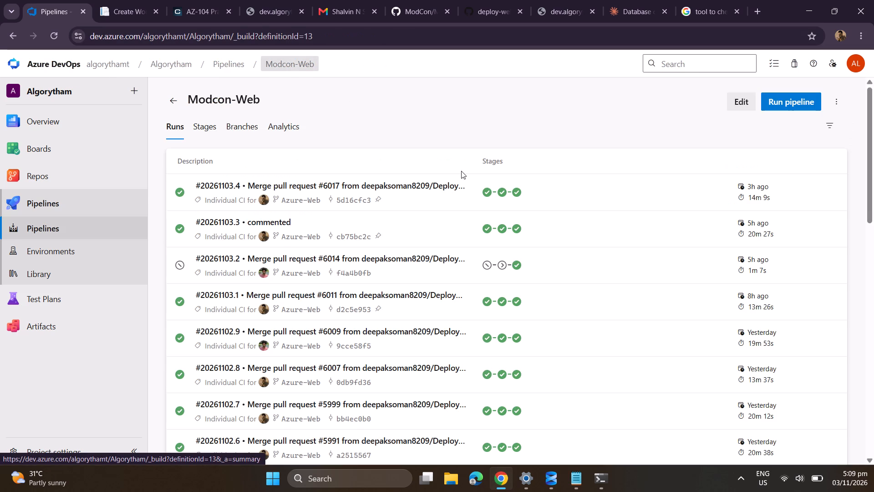
{"action": "scroll", "coordinate": [267, 343], "scroll_direction": "down", "scroll_amount": 1}
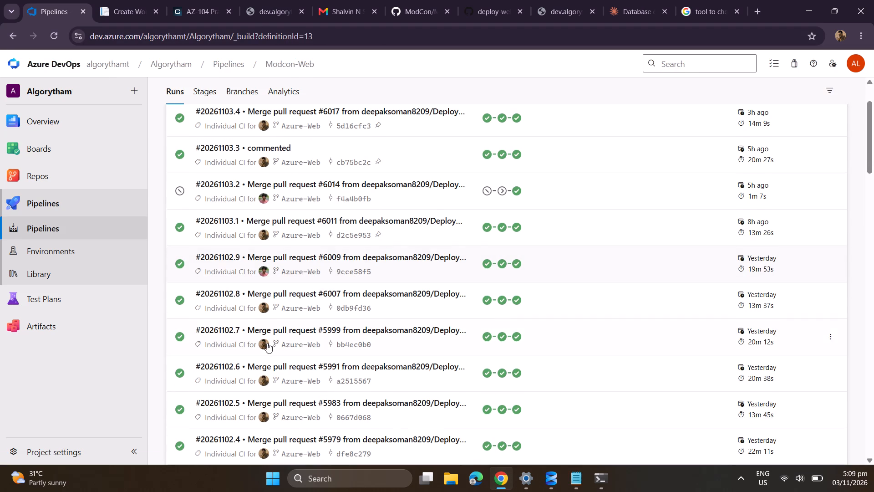
{"action": "scroll", "coordinate": [302, 450], "scroll_direction": "down", "scroll_amount": 3}
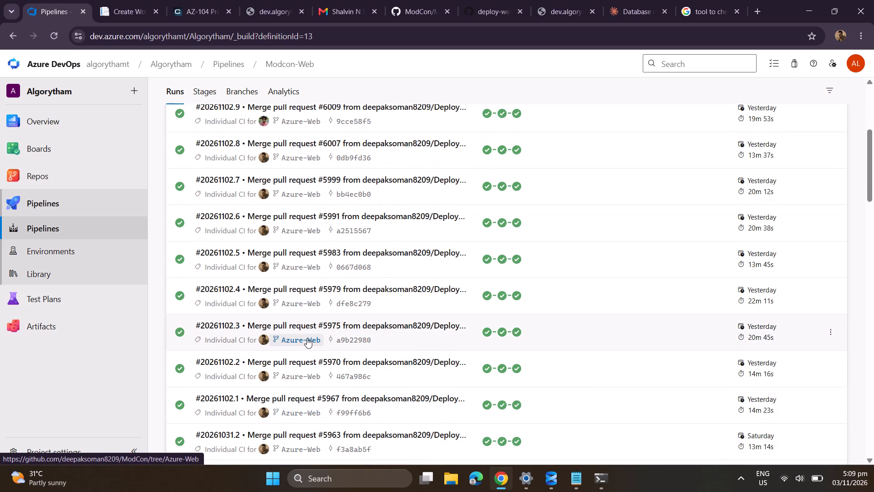
{"action": "scroll", "coordinate": [307, 338], "scroll_direction": "down", "scroll_amount": 1}
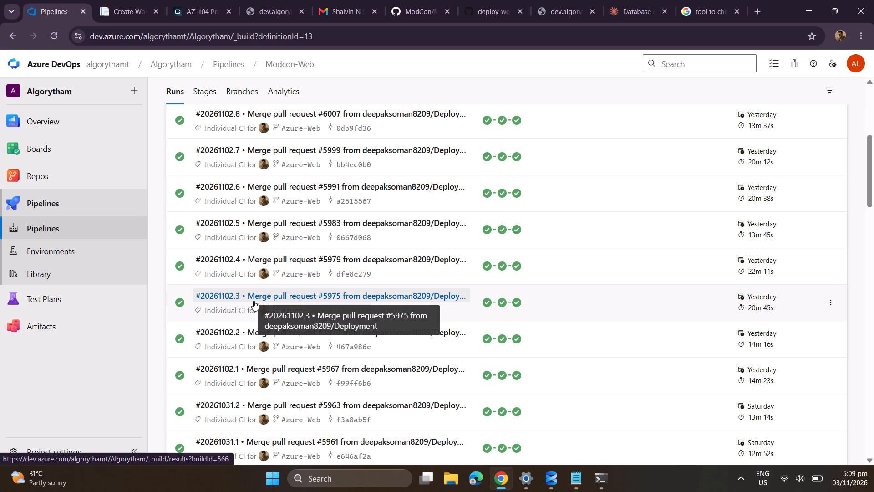
{"action": "left_click", "coordinate": [295, 257]}
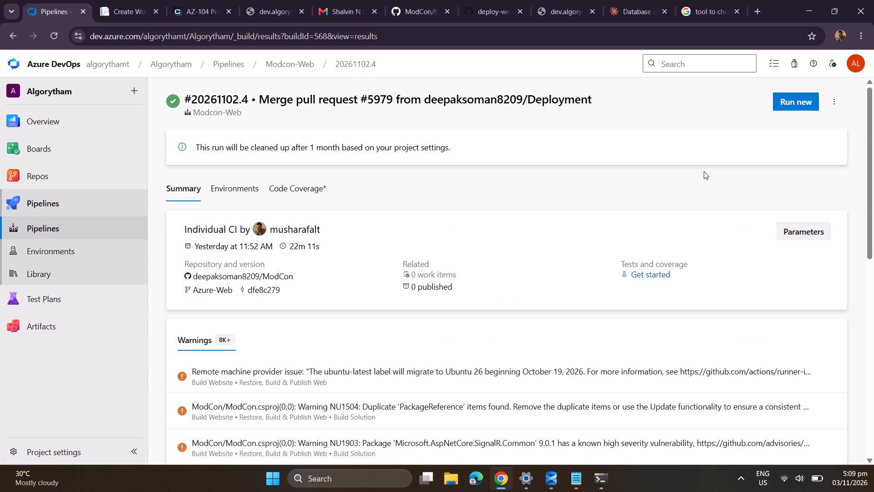
{"action": "left_click", "coordinate": [725, 237]}
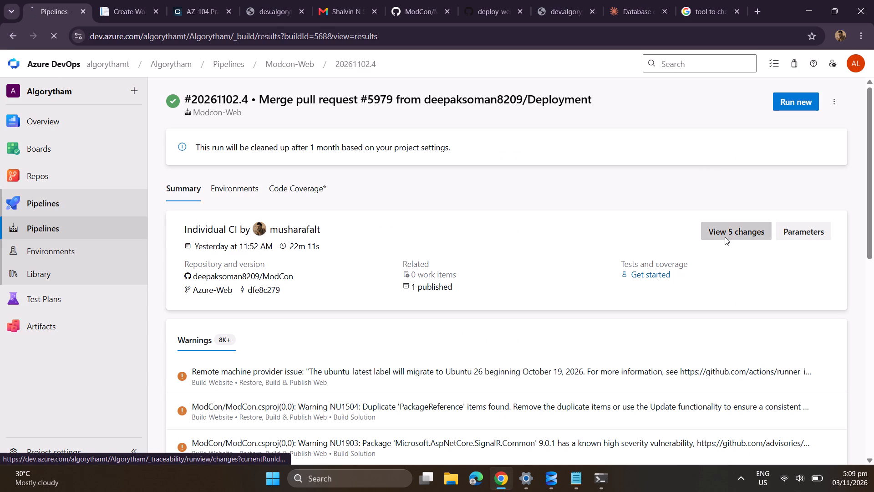
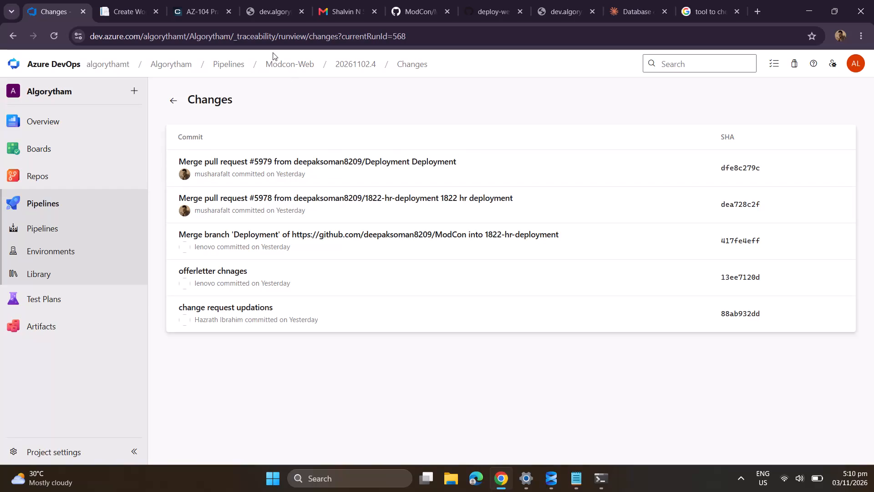
Go back to the Modcon-Web runs and open the list of changes for run #20261102.5, merge pull request #5983.
{"action": "left_click", "coordinate": [284, 65]}
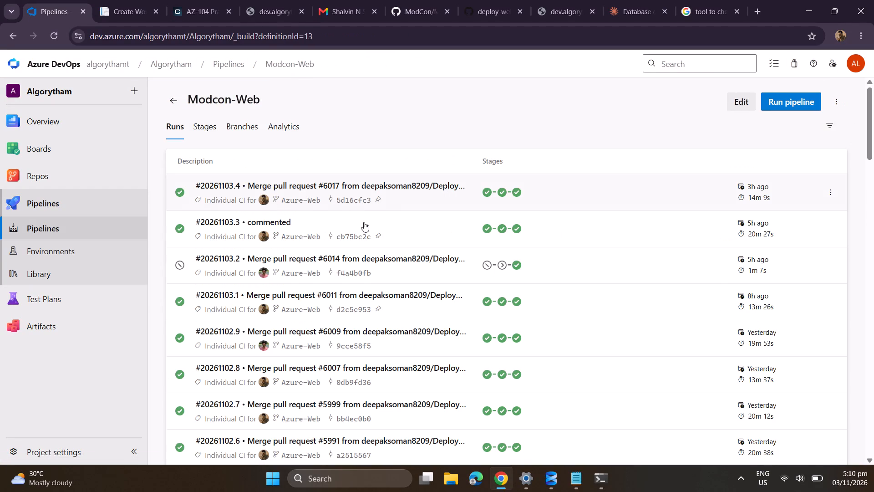
{"action": "scroll", "coordinate": [332, 312], "scroll_direction": "down", "scroll_amount": 2}
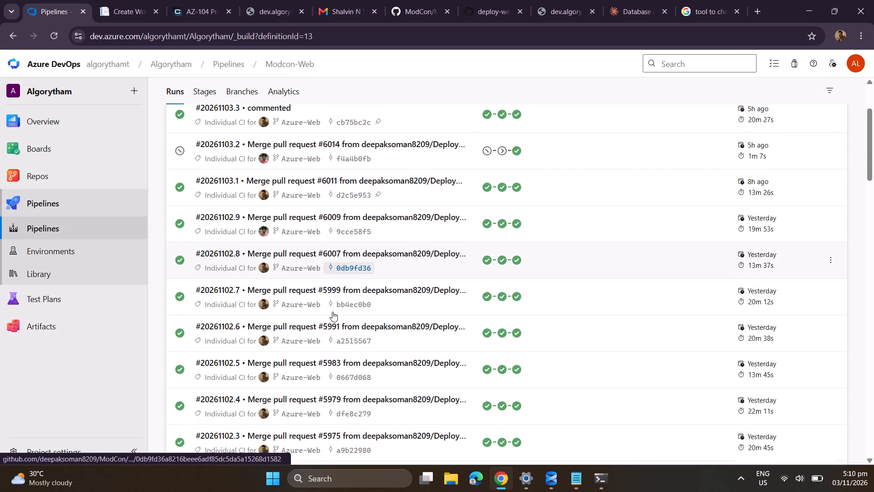
{"action": "scroll", "coordinate": [332, 312], "scroll_direction": "down", "scroll_amount": 1}
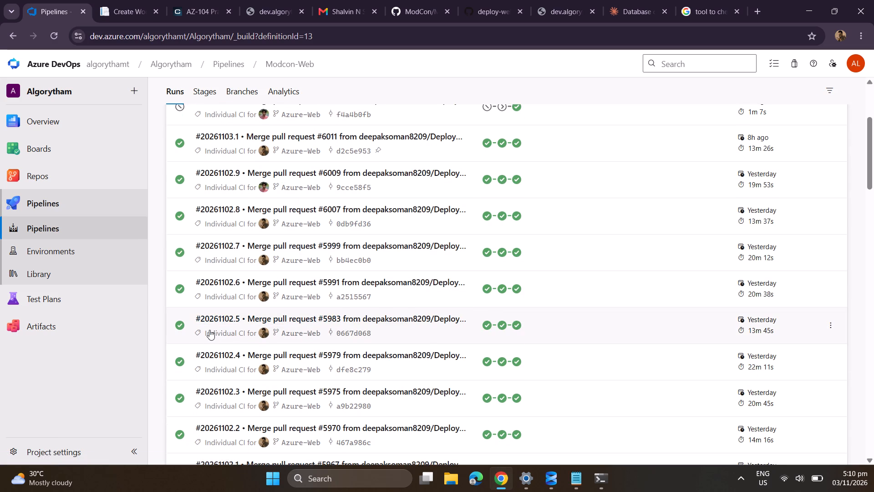
{"action": "left_click", "coordinate": [244, 322]}
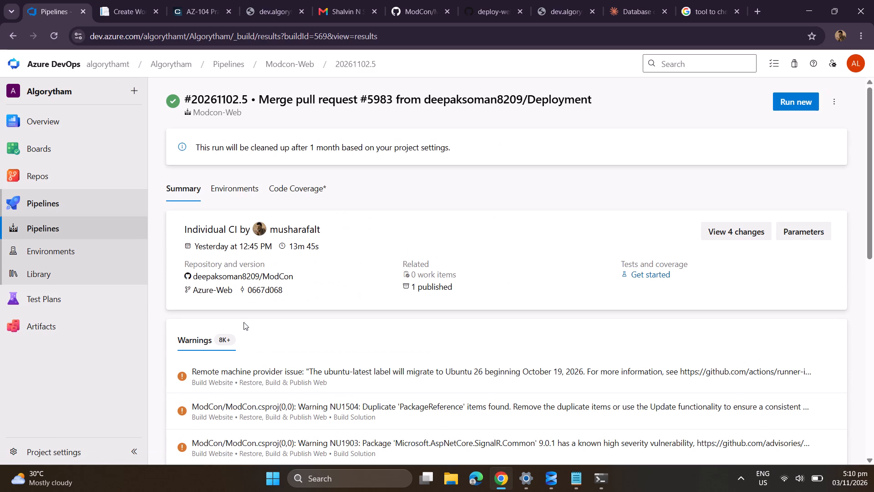
{"action": "left_click", "coordinate": [723, 230]}
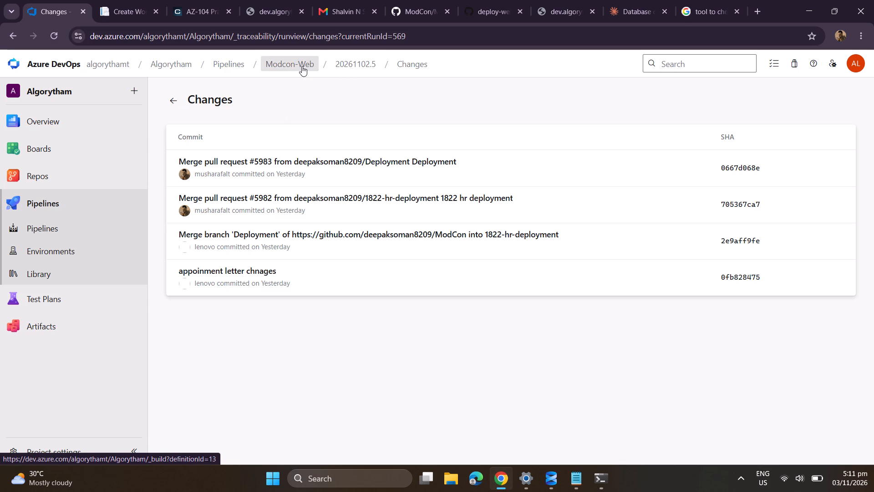
Return to the Modcon-Web runs and open the full, expanded list of changes for run #20261102.6, merge pull request #5991.
{"action": "left_click", "coordinate": [295, 63]}
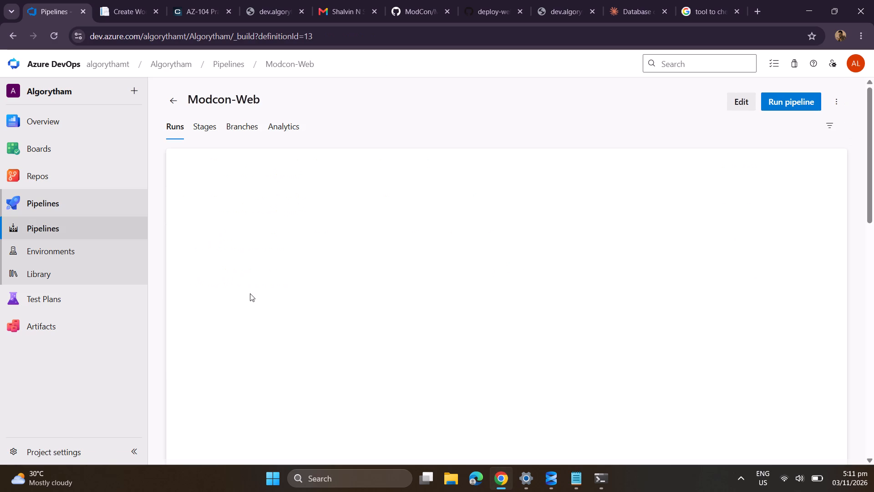
{"action": "scroll", "coordinate": [250, 293], "scroll_direction": "down", "scroll_amount": 2}
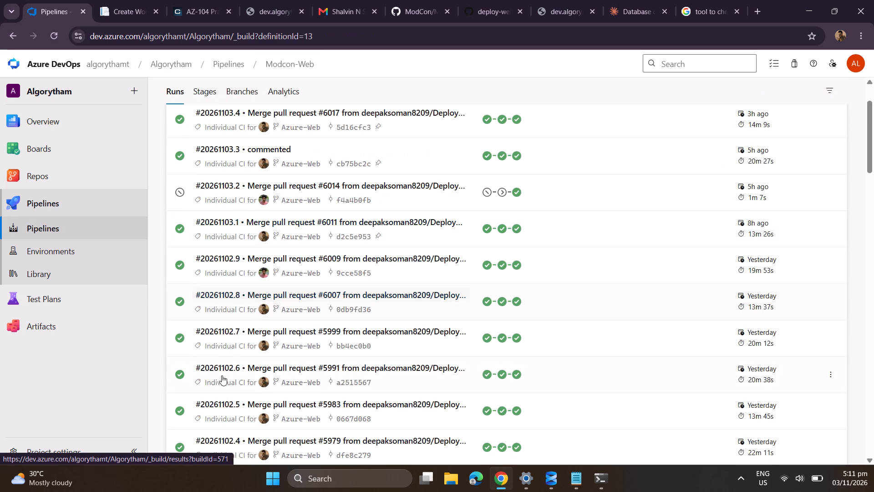
{"action": "left_click", "coordinate": [223, 369]}
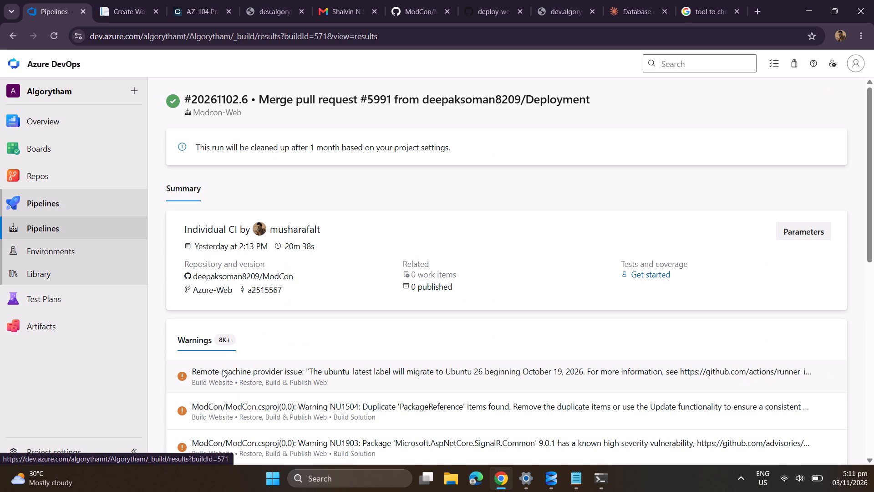
{"action": "left_click", "coordinate": [737, 236]}
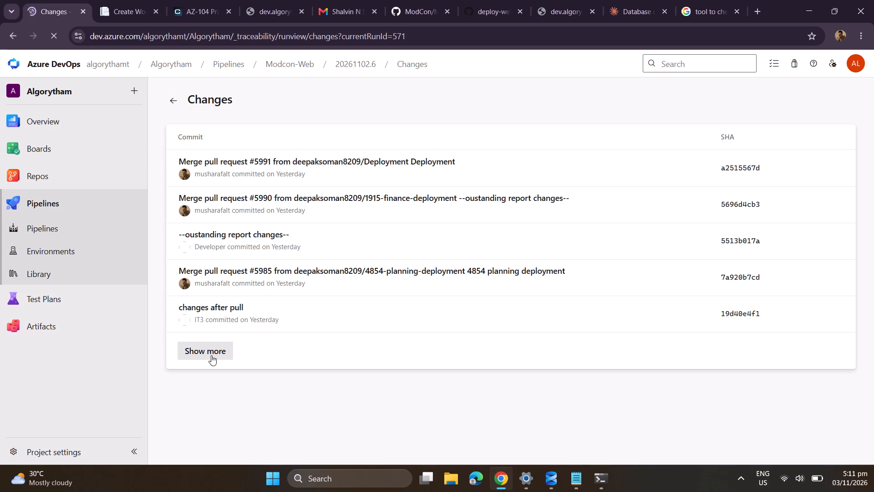
{"action": "left_click", "coordinate": [211, 355]}
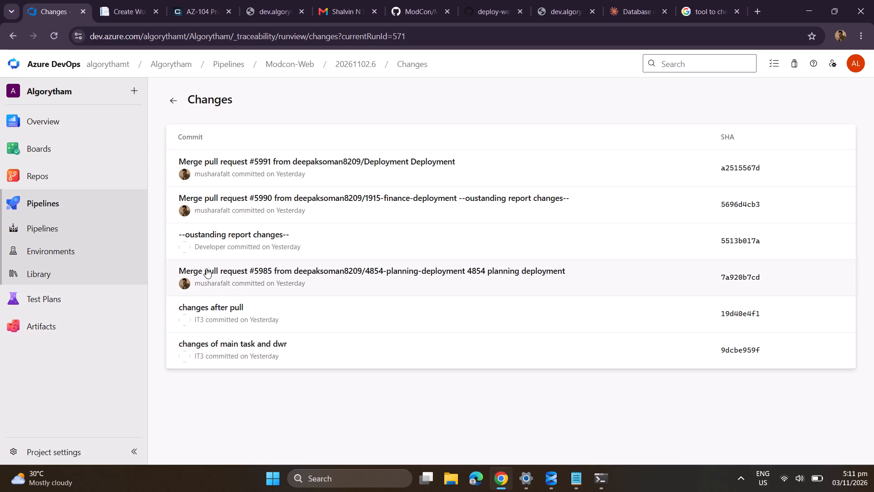
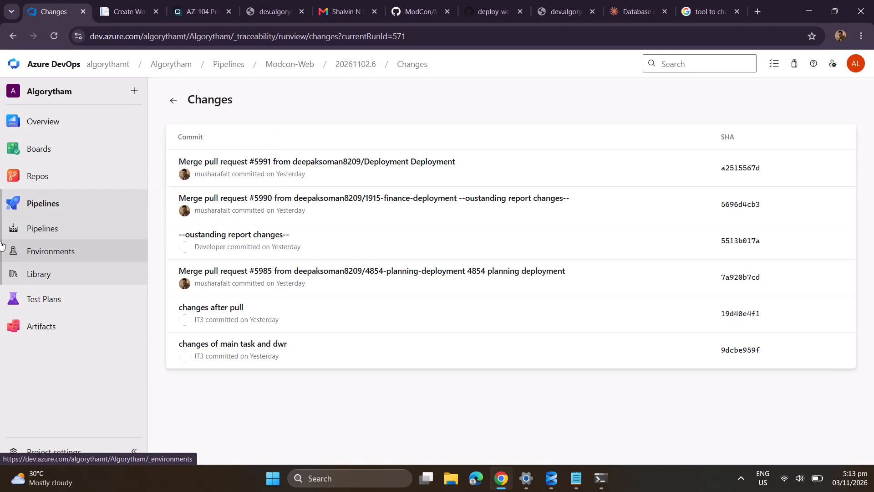
Return to the Modcon-Web runs and open the list of changes for run #20261102.7, merge pull request #5999.
{"action": "left_click", "coordinate": [288, 67]}
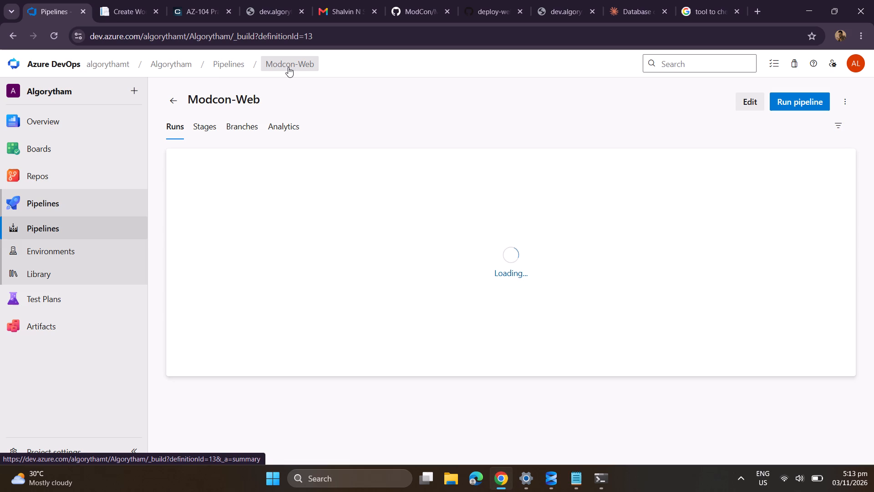
{"action": "left_click", "coordinate": [279, 263]}
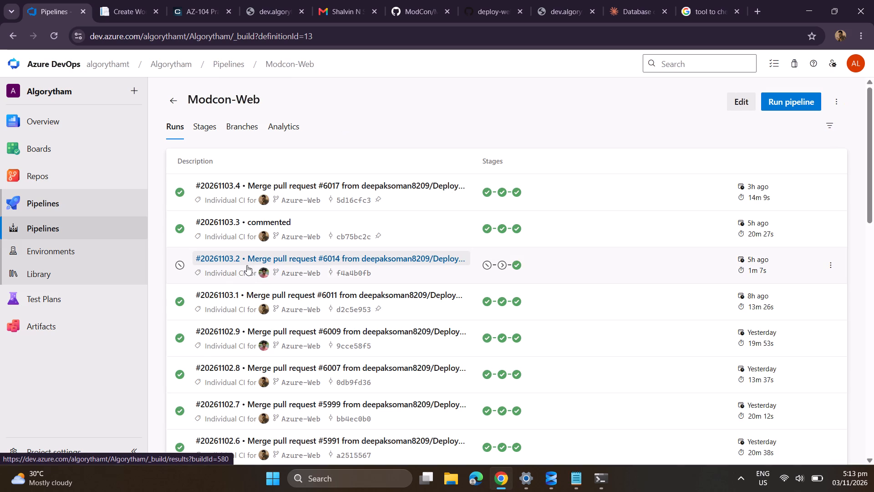
{"action": "scroll", "coordinate": [293, 338], "scroll_direction": "right", "scroll_amount": 1}
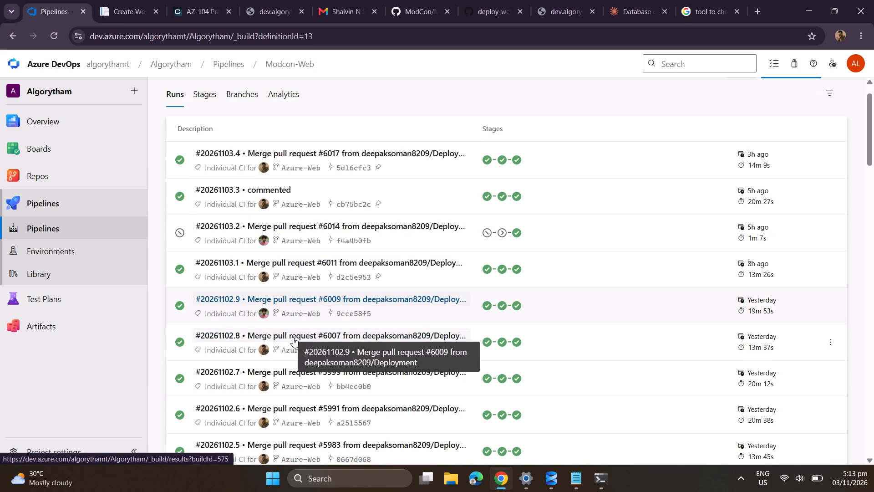
{"action": "left_click", "coordinate": [255, 370]}
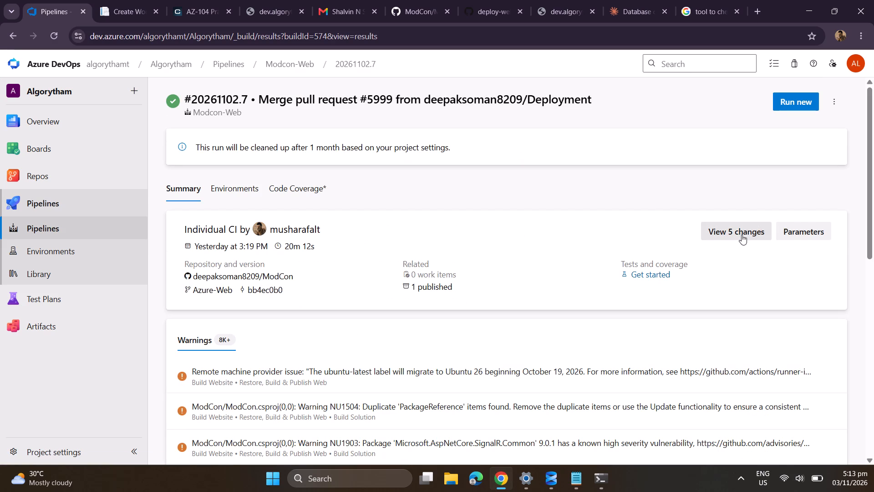
{"action": "left_click", "coordinate": [742, 235]}
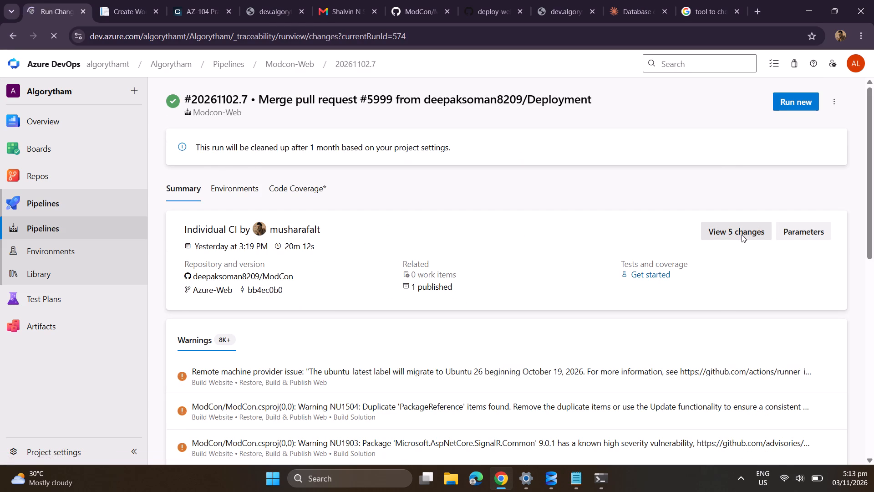
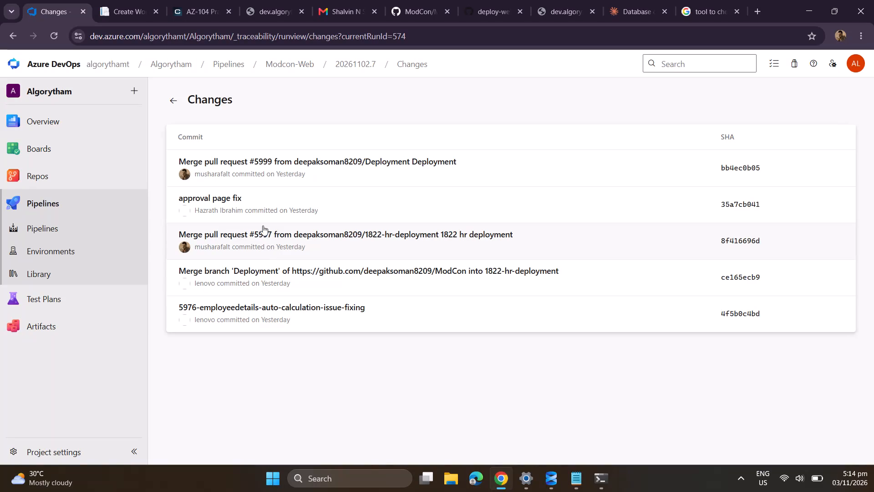
Return to the Modcon-Web runs and open the list of changes for run #20261102.8, merge pull request #6007.
{"action": "scroll", "coordinate": [316, 234], "scroll_direction": "up", "scroll_amount": 1}
{"action": "scroll", "coordinate": [317, 210], "scroll_direction": "down", "scroll_amount": 1}
{"action": "left_click", "coordinate": [285, 67]}
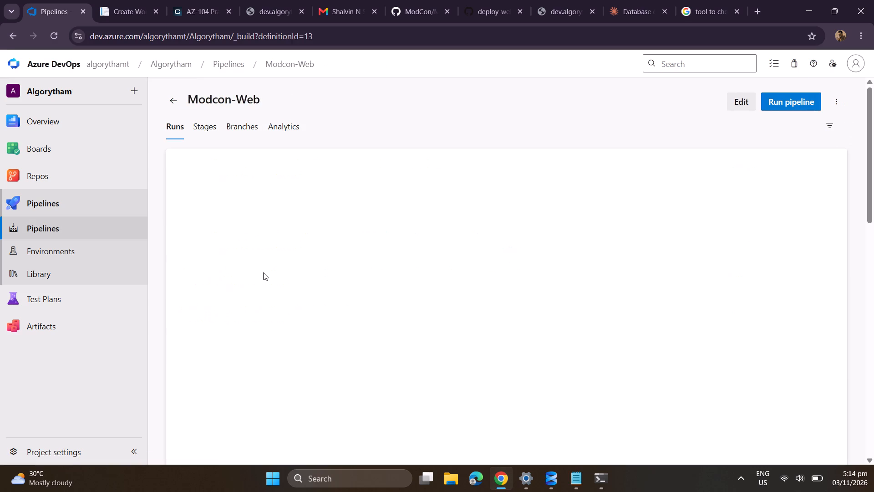
{"action": "scroll", "coordinate": [268, 299], "scroll_direction": "down", "scroll_amount": 1}
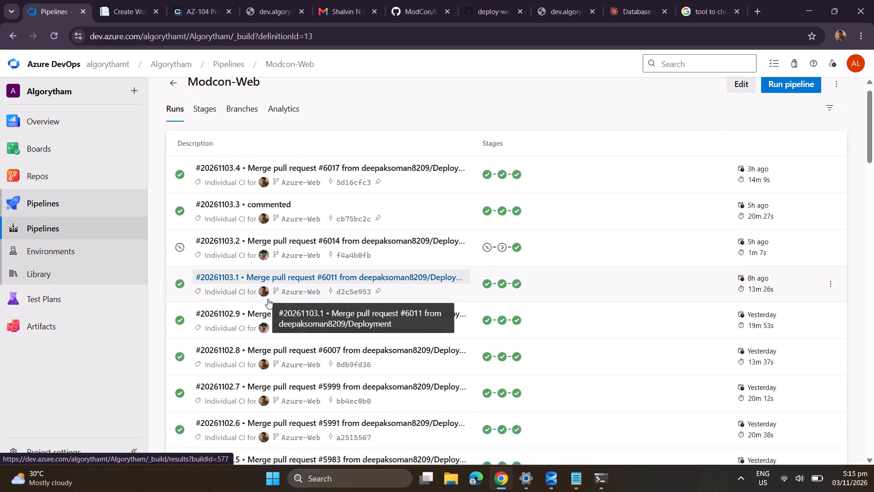
{"action": "scroll", "coordinate": [268, 299], "scroll_direction": "down", "scroll_amount": 1}
{"action": "left_click", "coordinate": [230, 313]}
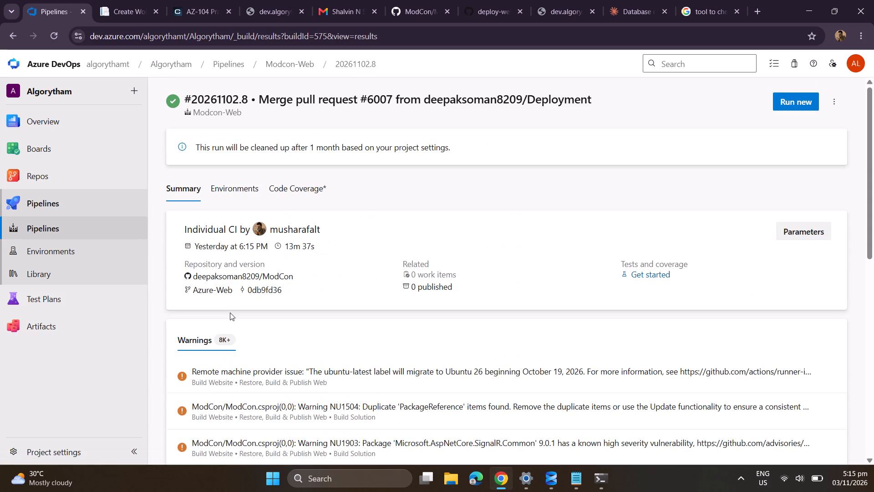
{"action": "scroll", "coordinate": [230, 313], "scroll_direction": "down", "scroll_amount": 1}
{"action": "left_click", "coordinate": [749, 213]}
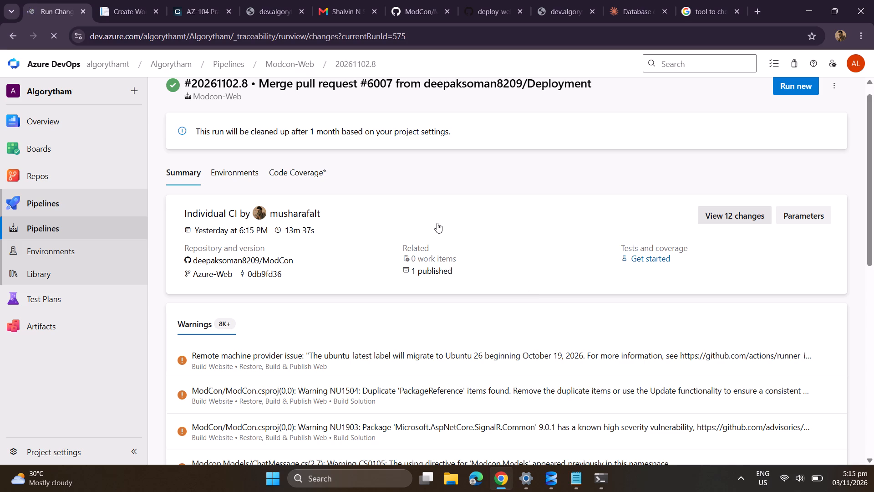
Review all the commits listed in the changes of run #20261102.8, from merge pull request #6007 down to the oldest commit.
{"action": "left_click", "coordinate": [226, 342]}
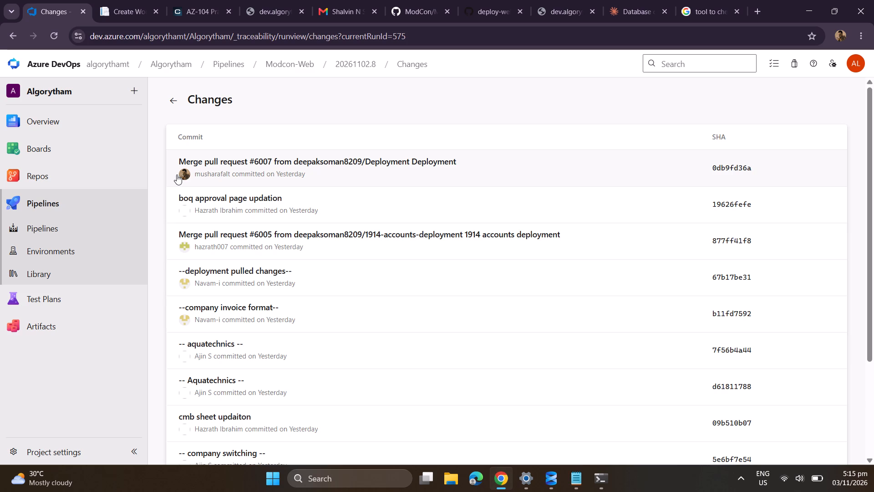
{"action": "scroll", "coordinate": [261, 333], "scroll_direction": "down", "scroll_amount": 1}
{"action": "left_click", "coordinate": [48, 13]}
{"action": "scroll", "coordinate": [305, 214], "scroll_direction": "up", "scroll_amount": 2}
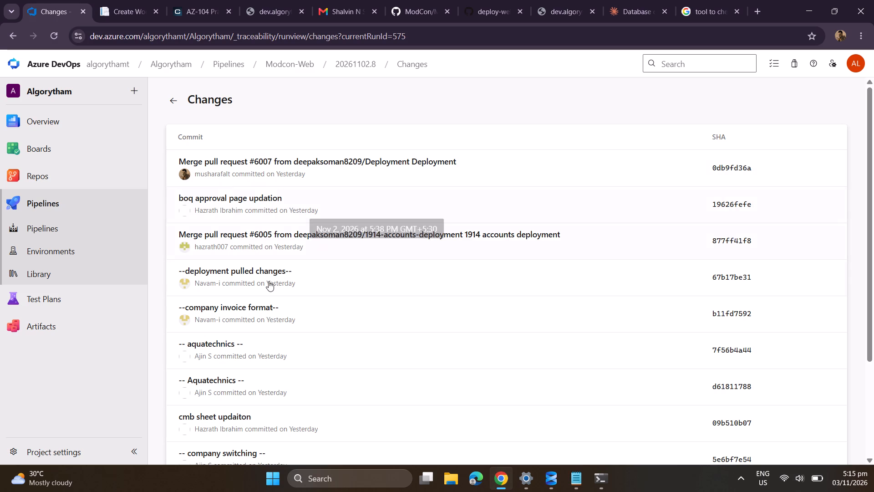
{"action": "scroll", "coordinate": [269, 281], "scroll_direction": "down", "scroll_amount": 1}
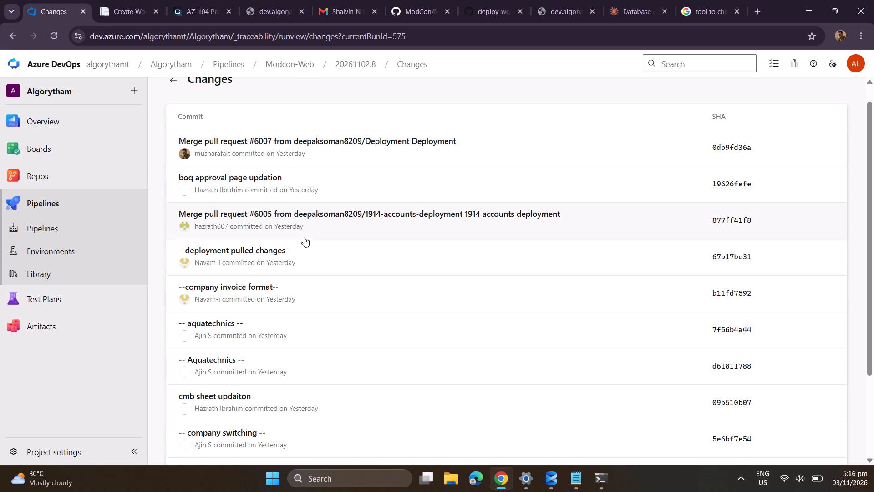
{"action": "scroll", "coordinate": [306, 247], "scroll_direction": "down", "scroll_amount": 3}
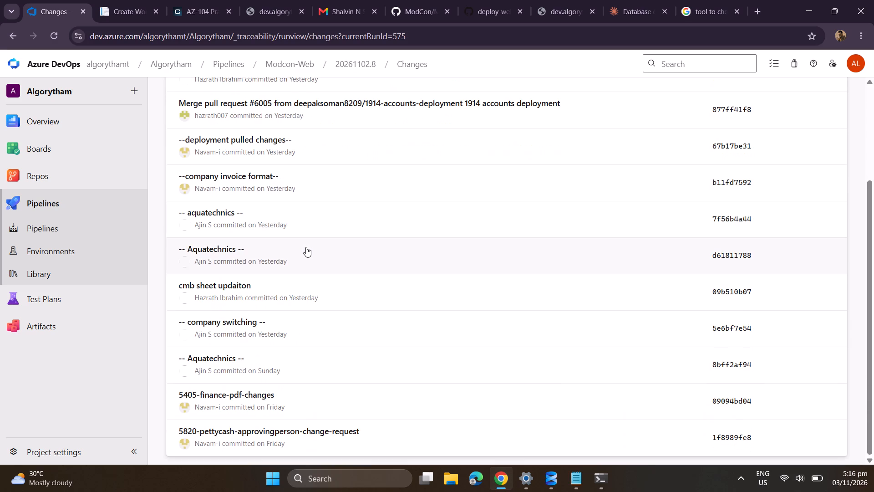
{"action": "scroll", "coordinate": [306, 247], "scroll_direction": "up", "scroll_amount": 1}
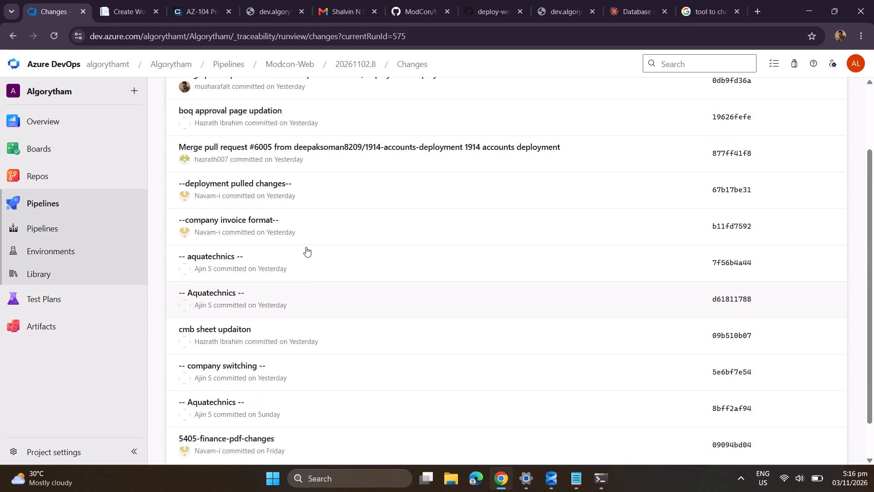
{"action": "scroll", "coordinate": [306, 247], "scroll_direction": "up", "scroll_amount": 1}
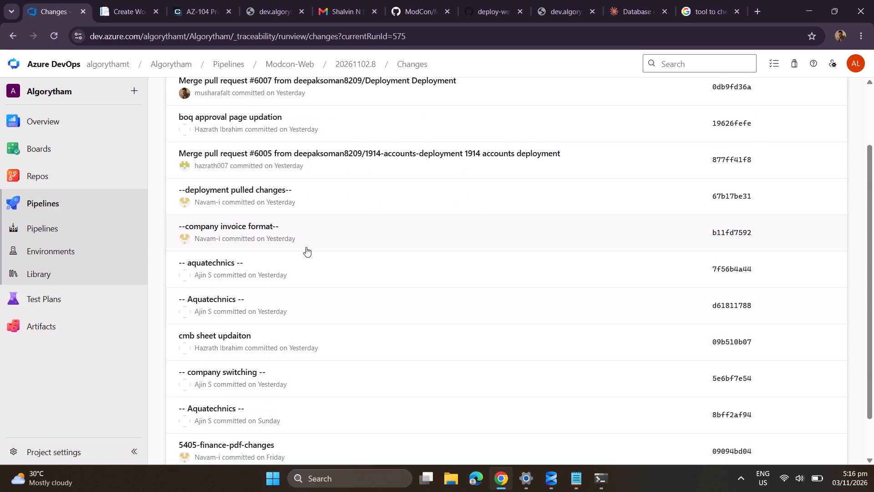
{"action": "scroll", "coordinate": [306, 247], "scroll_direction": "up", "scroll_amount": 1}
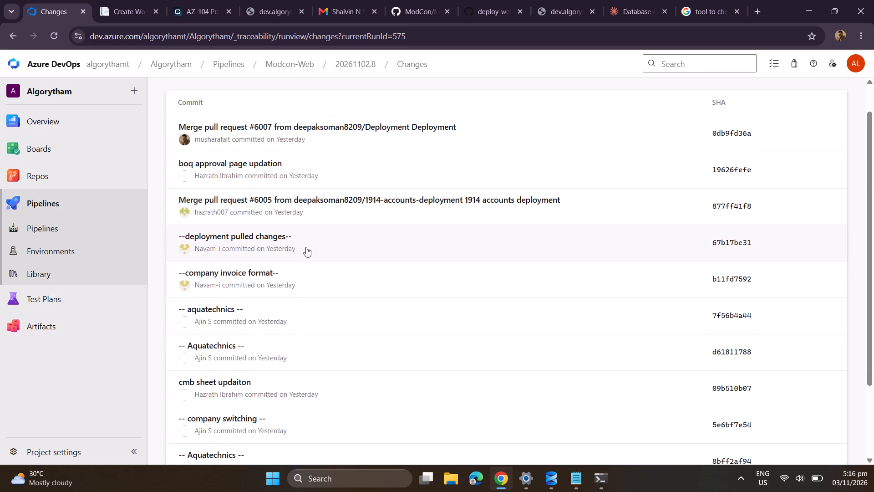
{"action": "scroll", "coordinate": [306, 247], "scroll_direction": "down", "scroll_amount": 2}
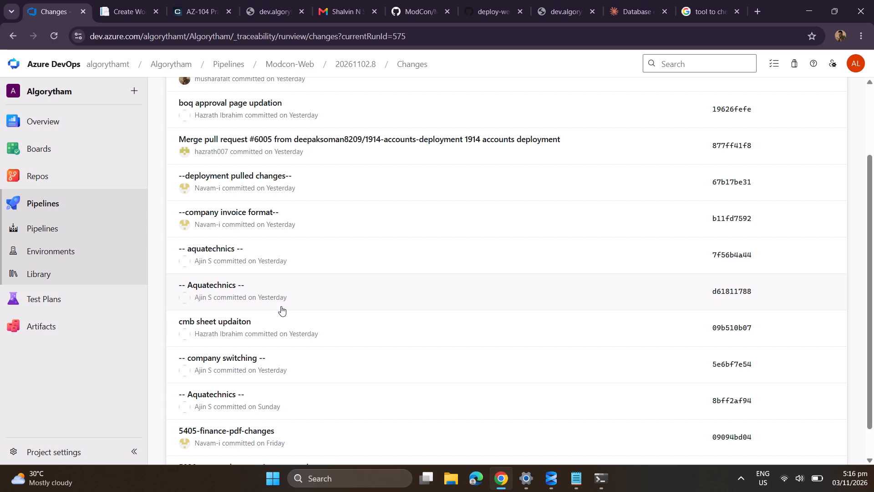
{"action": "scroll", "coordinate": [248, 347], "scroll_direction": "down", "scroll_amount": 1}
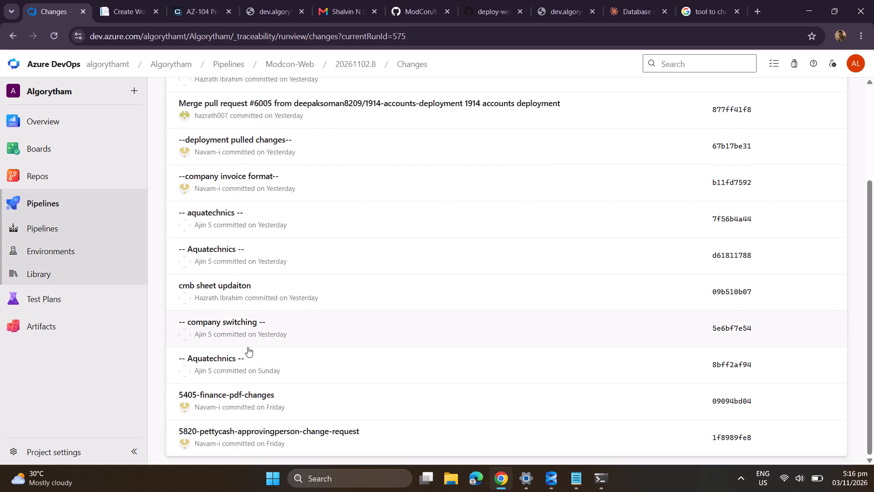
{"action": "scroll", "coordinate": [248, 347], "scroll_direction": "down", "scroll_amount": 1}
{"action": "scroll", "coordinate": [248, 347], "scroll_direction": "up", "scroll_amount": 1}
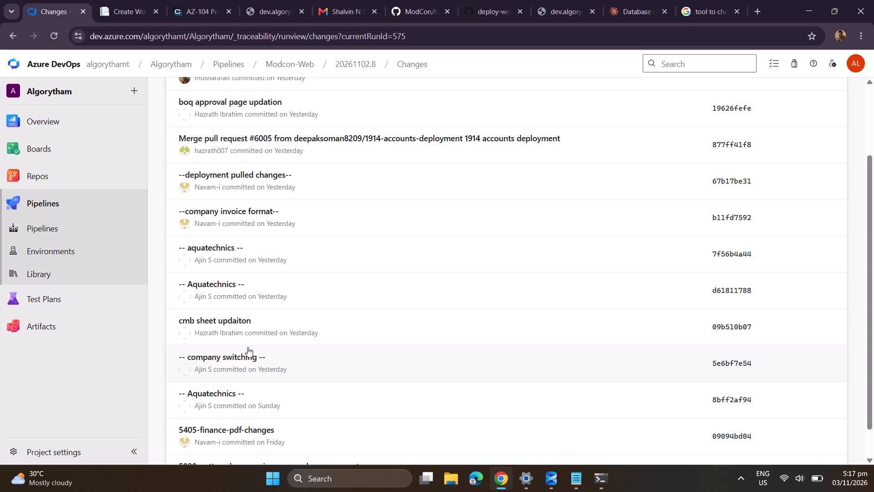
{"action": "scroll", "coordinate": [245, 408], "scroll_direction": "down", "scroll_amount": 2}
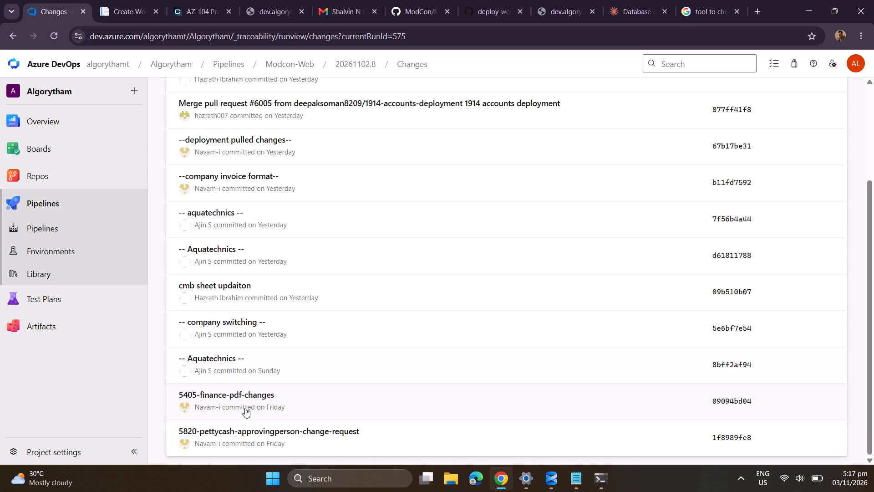
{"action": "scroll", "coordinate": [256, 325], "scroll_direction": "down", "scroll_amount": 1}
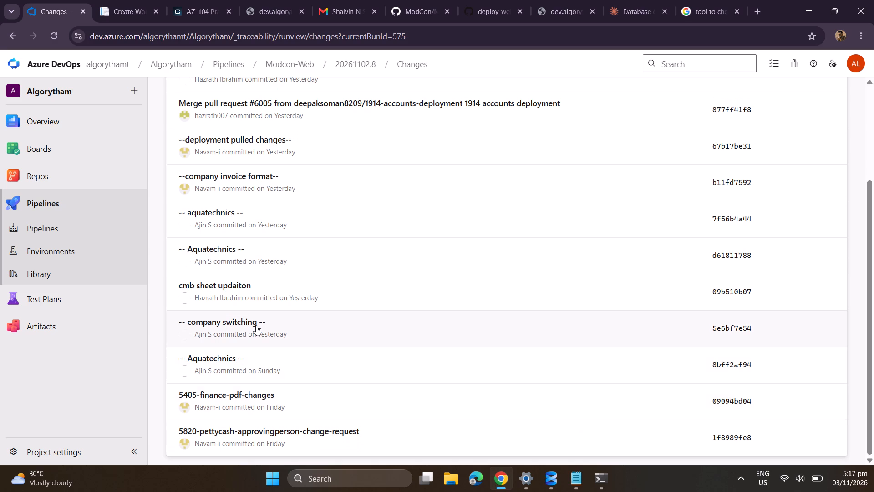
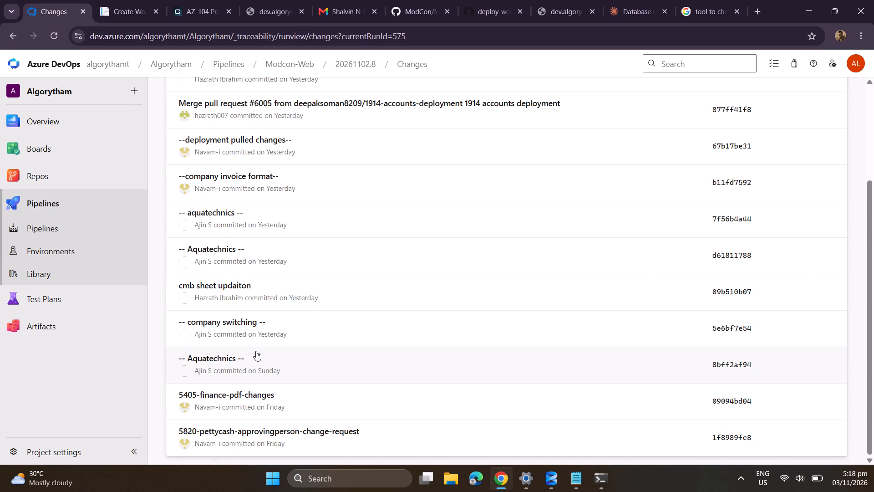
Return to the Modcon-Web runs and open the list of changes for run #20261102.9, merge pull request #6009.
{"action": "scroll", "coordinate": [256, 351], "scroll_direction": "up", "scroll_amount": 1}
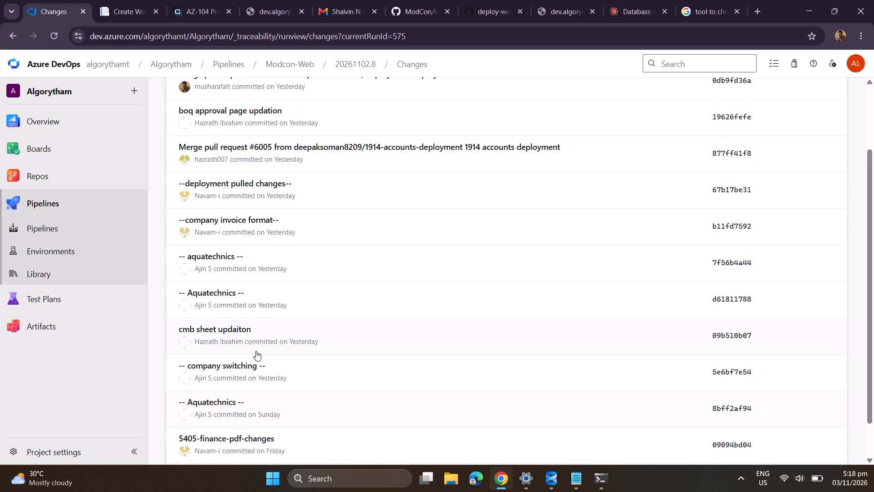
{"action": "scroll", "coordinate": [237, 216], "scroll_direction": "up", "scroll_amount": 1}
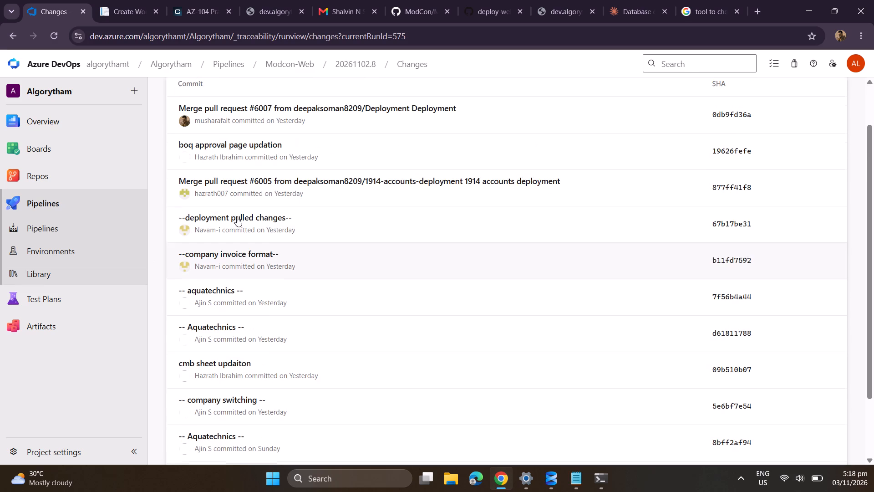
{"action": "scroll", "coordinate": [237, 216], "scroll_direction": "up", "scroll_amount": 2}
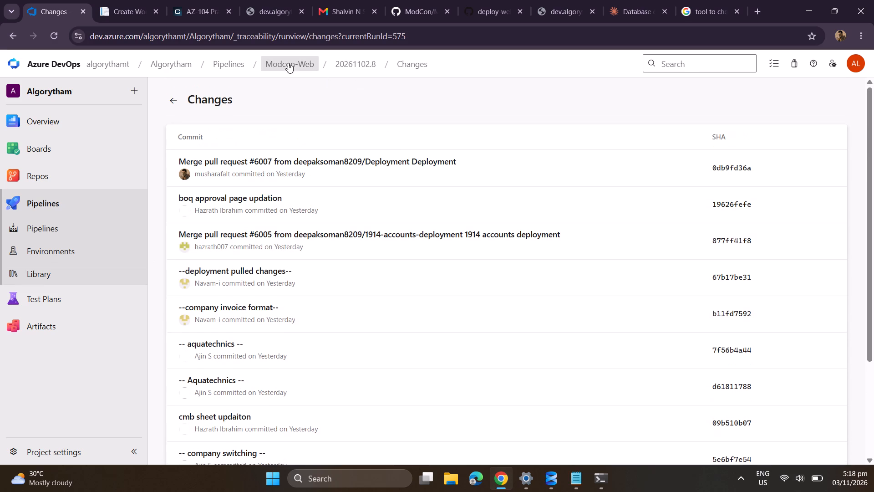
{"action": "left_click", "coordinate": [280, 67]}
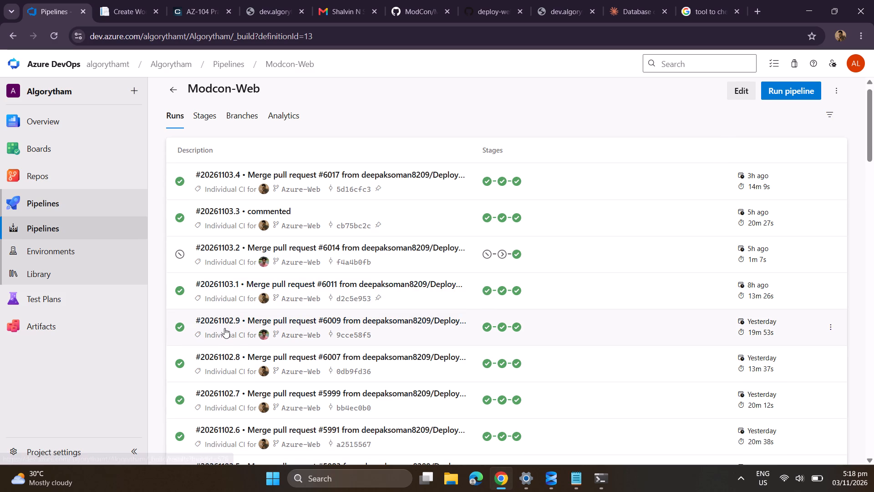
{"action": "left_click", "coordinate": [240, 316]}
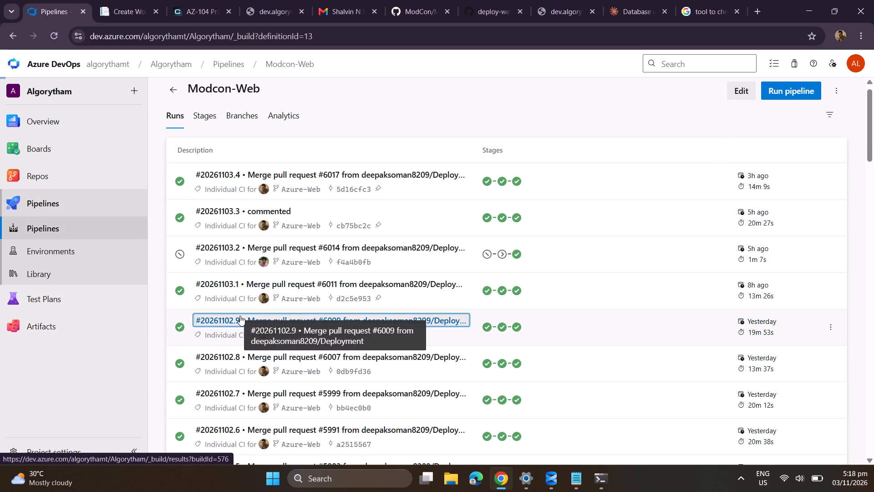
{"action": "scroll", "coordinate": [240, 316], "scroll_direction": "down", "scroll_amount": 1}
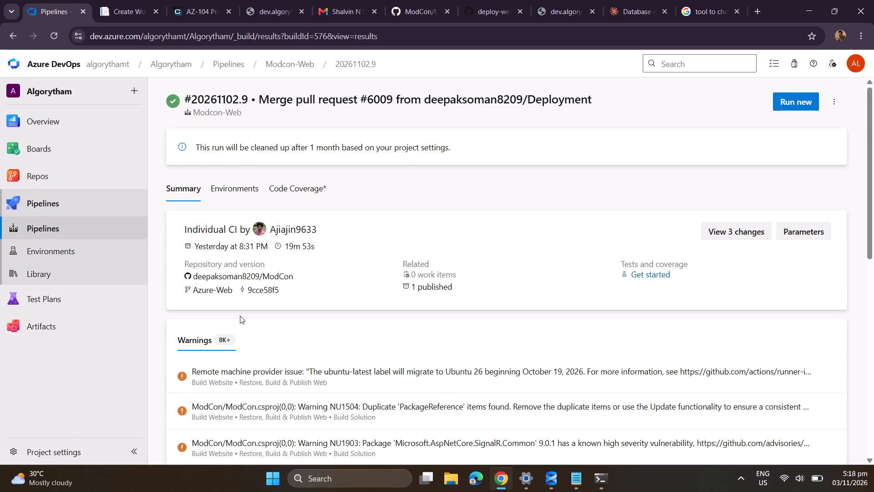
{"action": "scroll", "coordinate": [240, 316], "scroll_direction": "down", "scroll_amount": 1}
{"action": "left_click", "coordinate": [735, 116]}
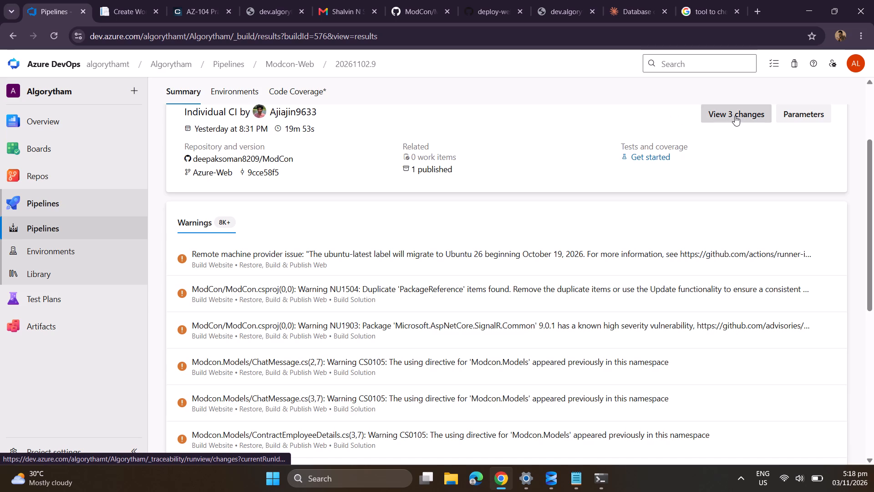
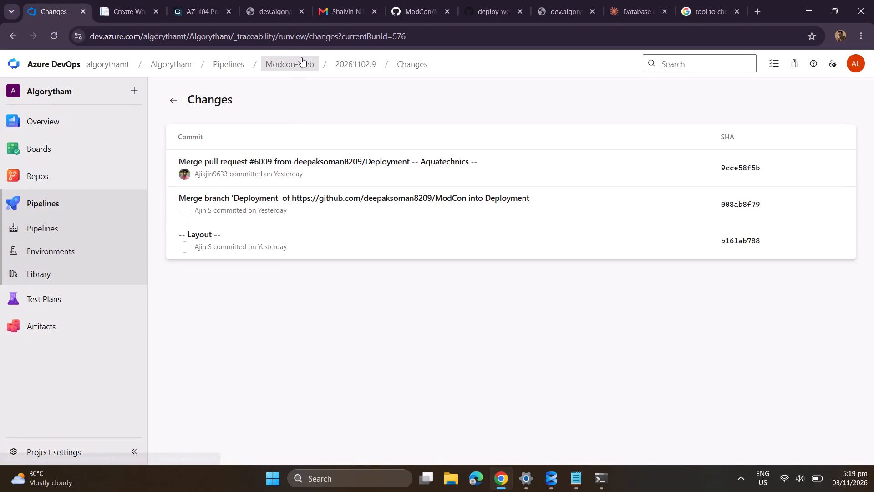
Return to the Modcon-Web runs and examine the full list of changes for run #20261103.3, commented.
{"action": "left_click", "coordinate": [301, 57]}
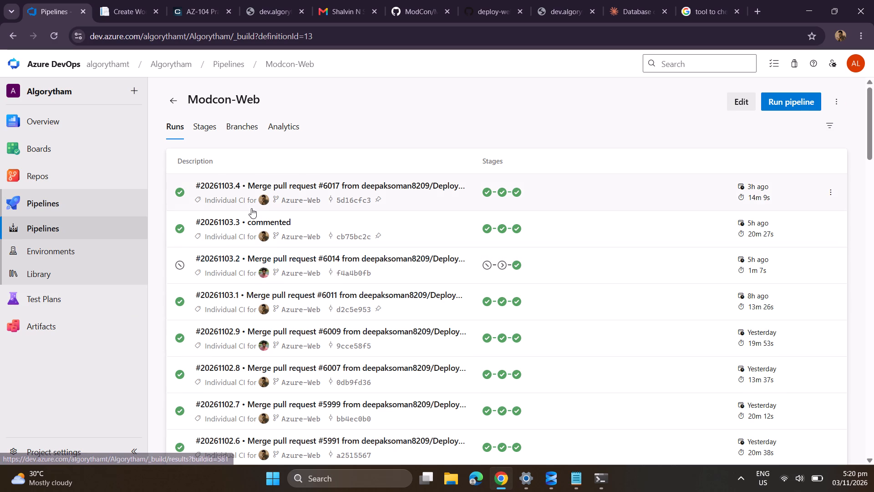
{"action": "scroll", "coordinate": [259, 251], "scroll_direction": "up", "scroll_amount": 1}
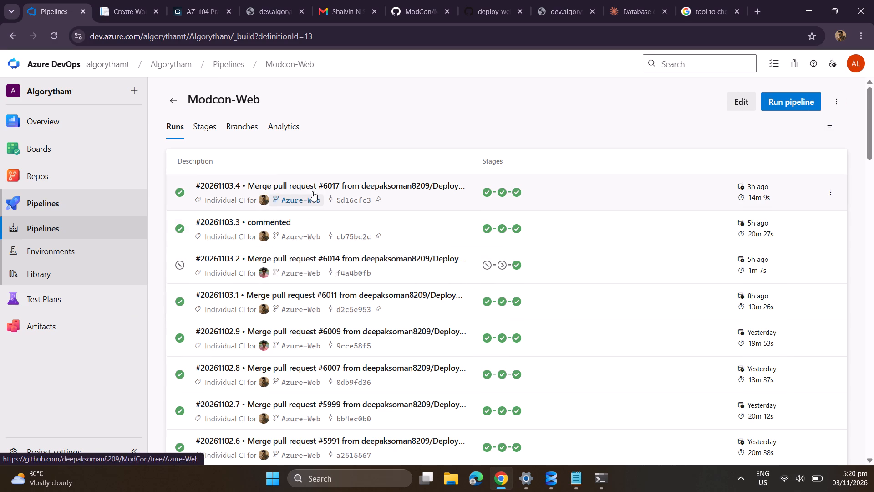
{"action": "left_click", "coordinate": [233, 222]}
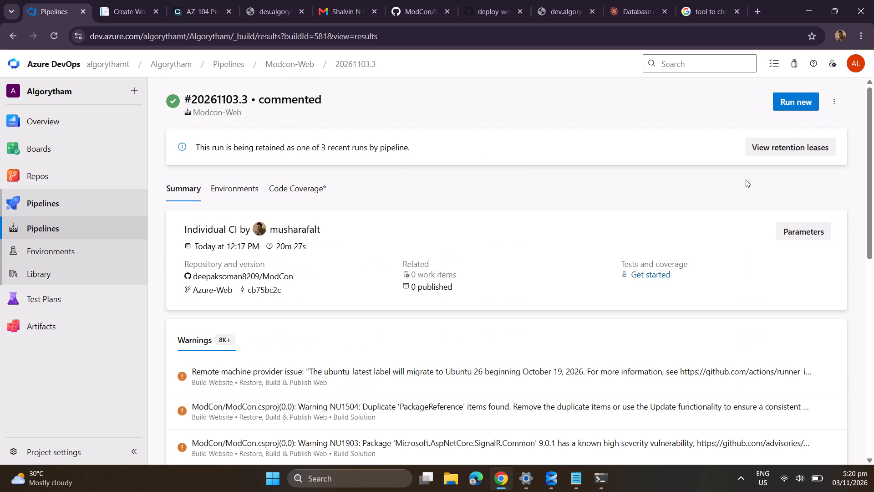
{"action": "left_click", "coordinate": [734, 225]}
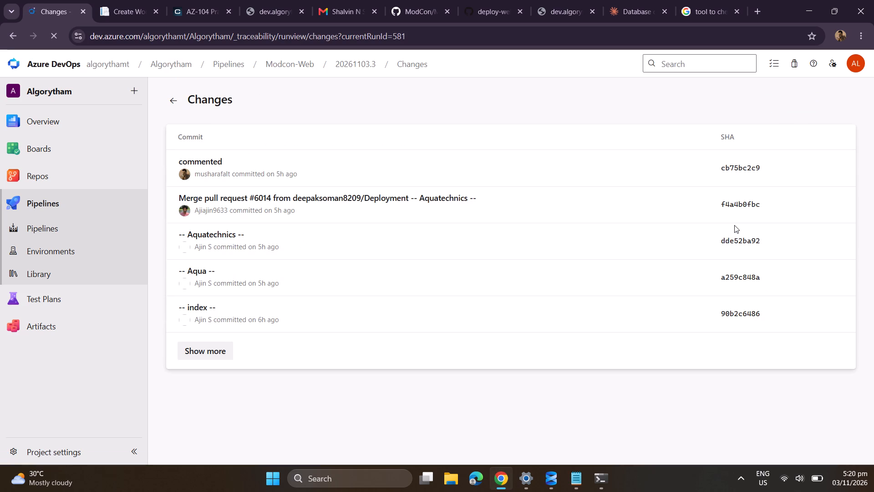
{"action": "left_click", "coordinate": [198, 356]}
{"action": "scroll", "coordinate": [198, 356], "scroll_direction": "down", "scroll_amount": 1}
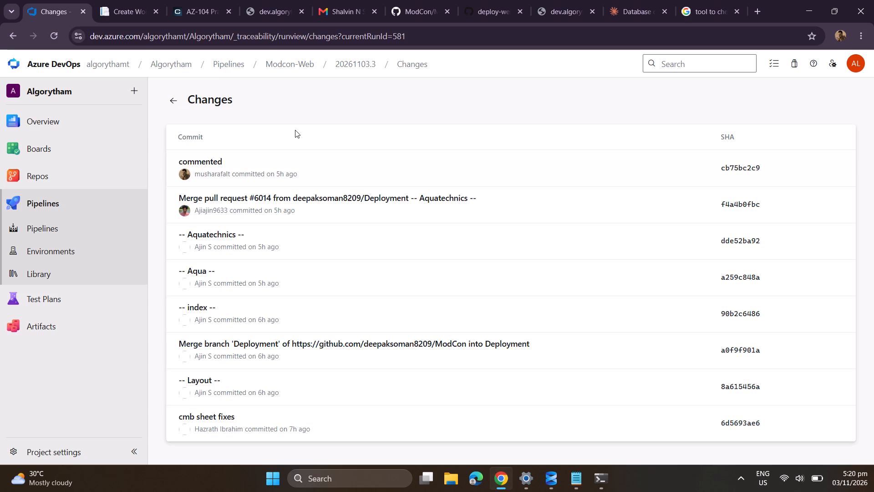
{"action": "scroll", "coordinate": [326, 218], "scroll_direction": "down", "scroll_amount": 2}
{"action": "scroll", "coordinate": [326, 218], "scroll_direction": "up", "scroll_amount": 2}
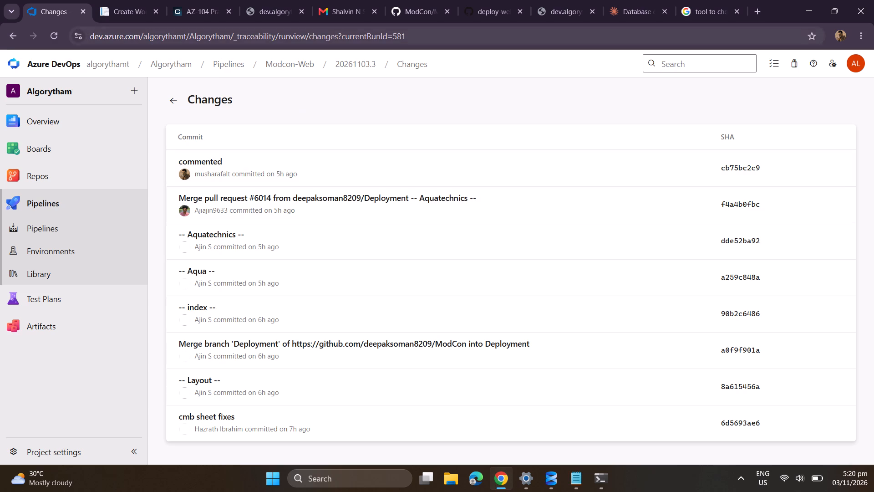
Examine the changes for Modcon-Web run #20261103.4, merge pull request #6017, and return to the runs list.
{"action": "left_click", "coordinate": [286, 61]}
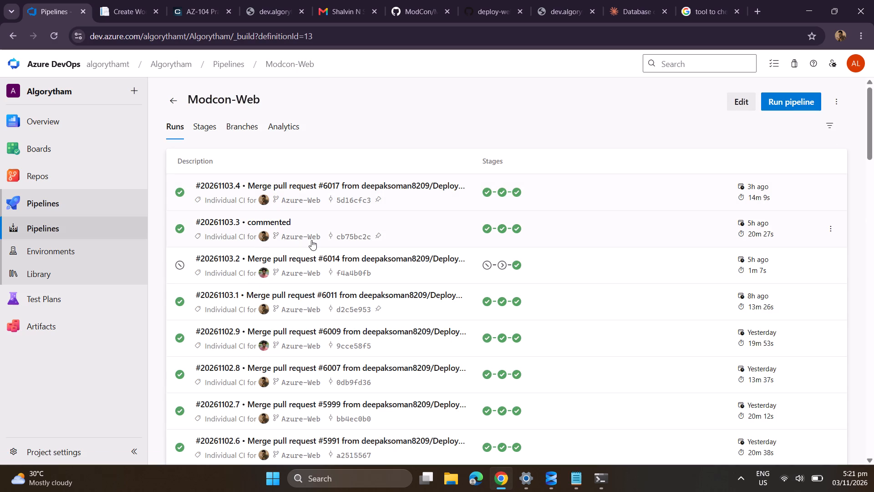
{"action": "left_click", "coordinate": [391, 186]}
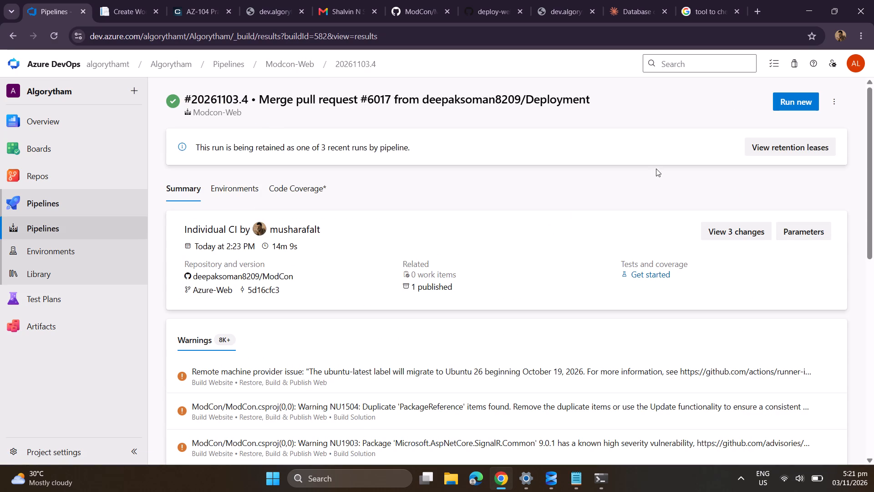
{"action": "left_click", "coordinate": [722, 231]}
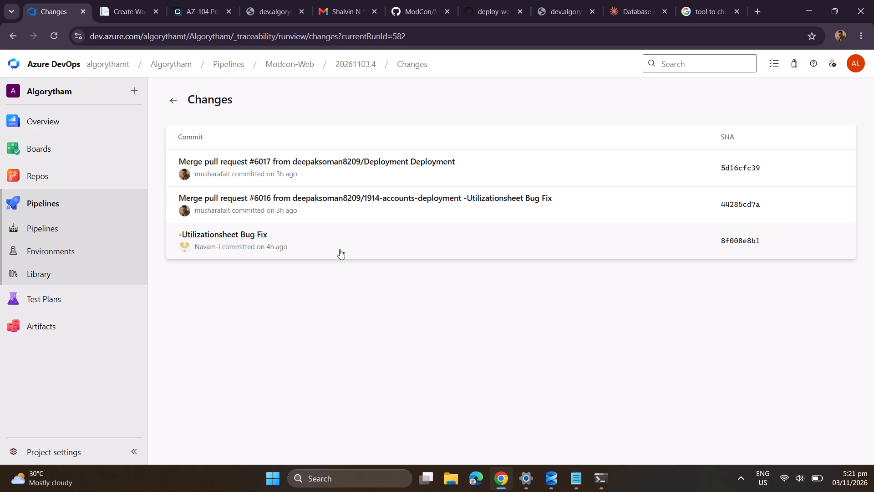
{"action": "left_click", "coordinate": [291, 58]}
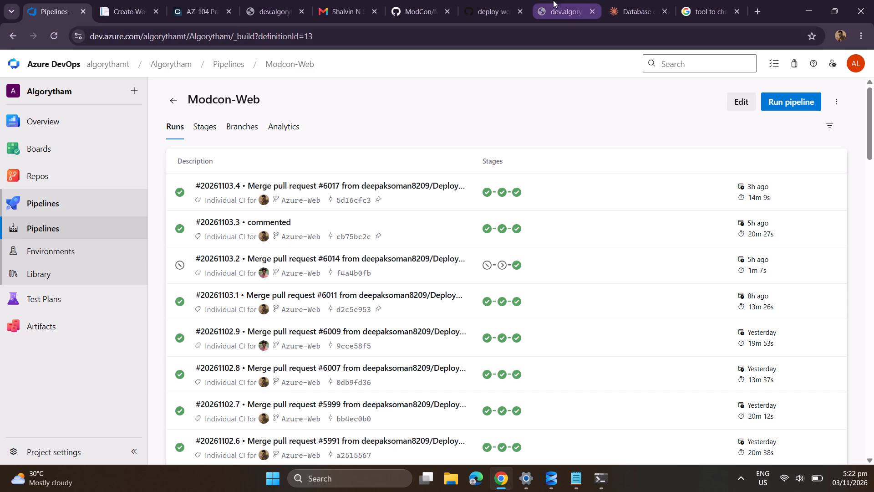
Switch to the ERP work update and complete the second task's name by adding "Ajinn, Ibrahim,navsami" after "for".
{"action": "left_click", "coordinate": [110, 10]}
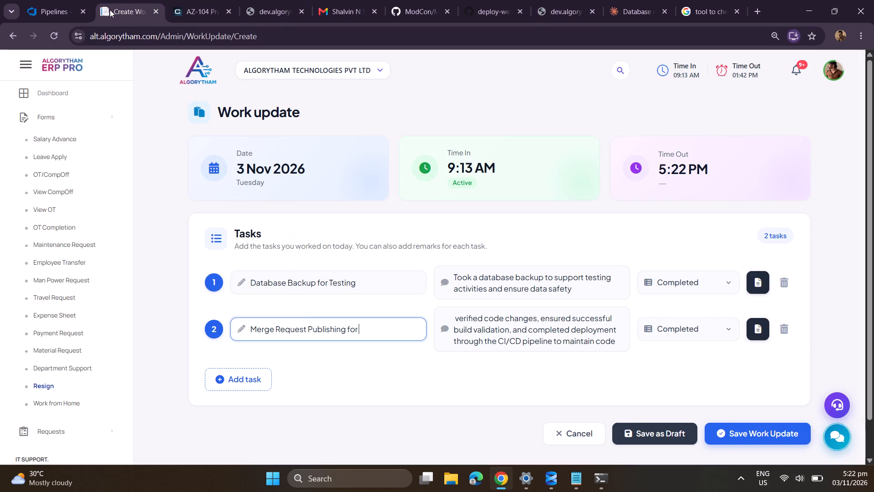
{"action": "type", "text": "Ajinn"}
{"action": "key", "text": "space"}
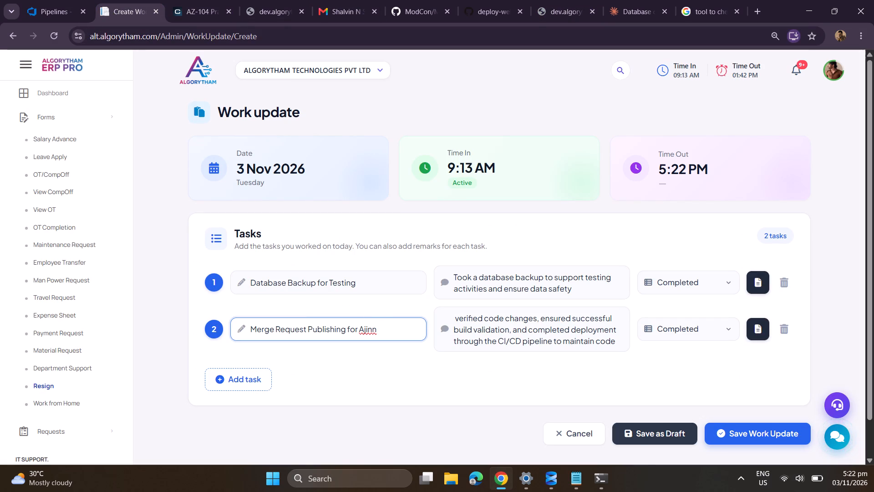
{"action": "key", "text": "BackSpace"}
{"action": "type", "text": ","}
{"action": "key", "text": "space"}
{"action": "key", "text": "shift+i"}
{"action": "type", "text": "bra"}
{"action": "type", "text": "him"}
{"action": "type", "text": ",navsami"}
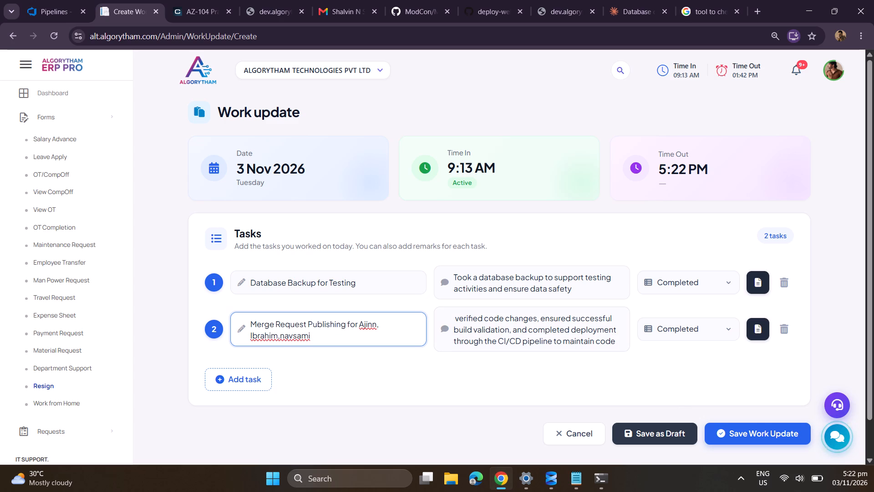
Add a third task named "Payroll Dev issue fix" to the work update.
{"action": "left_click", "coordinate": [250, 379]}
{"action": "scroll", "coordinate": [250, 379], "scroll_direction": "down", "scroll_amount": 1}
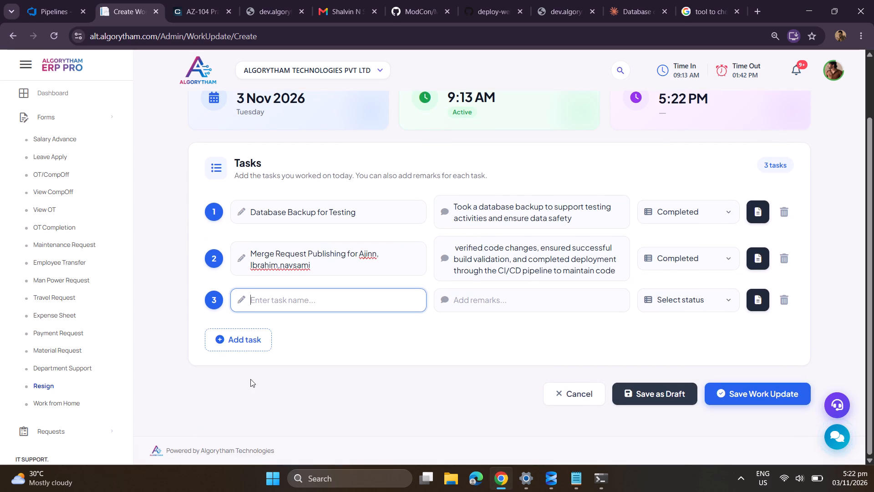
{"action": "type", "text": "Payroll"}
{"action": "key", "text": "space"}
{"action": "type", "text": "Dev issue fix"}
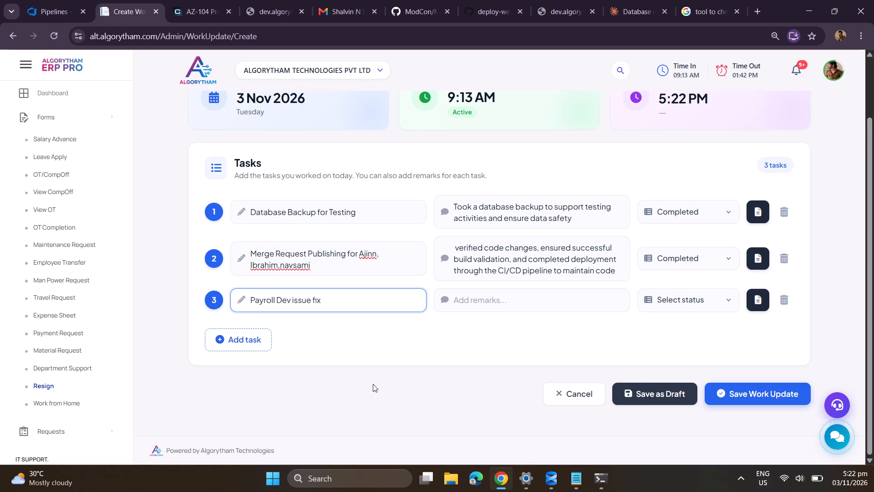
Enter the third task's remarks as "checked logs and fixed the issue by executing query in mctec".
{"action": "left_click", "coordinate": [548, 303]}
{"action": "type", "text": "checked logs"}
{"action": "key", "text": "space"}
{"action": "type", "text": "and fixed thw"}
{"action": "key", "text": "space"}
{"action": "key", "text": "BackSpace"}
{"action": "key", "text": "BackSpace"}
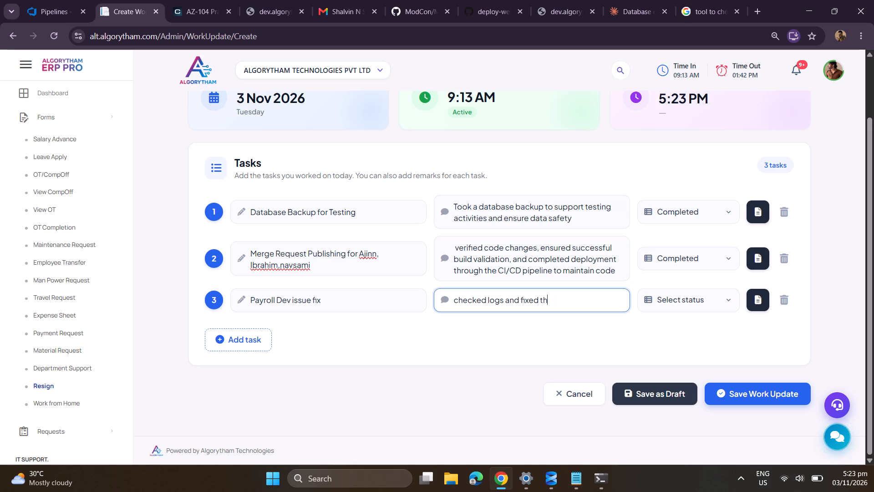
{"action": "type", "text": "e iss"}
{"action": "type", "text": "ue by executing"}
{"action": "key", "text": "space"}
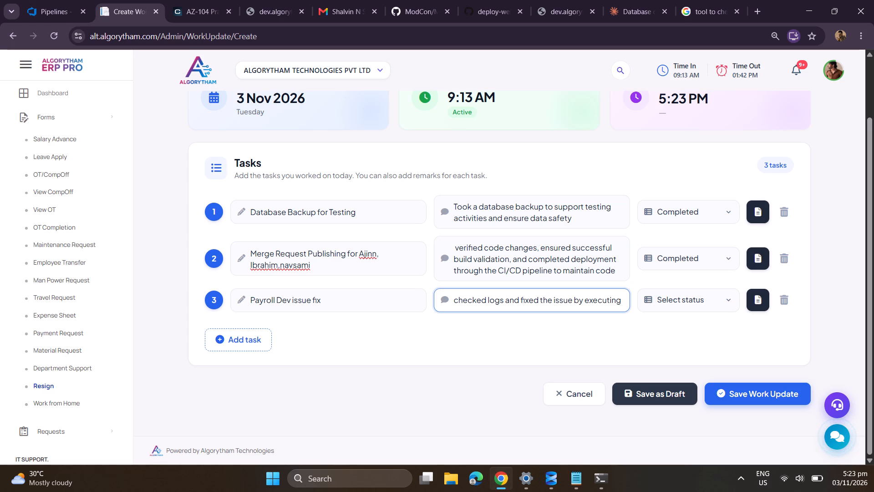
{"action": "type", "text": "query in m"}
{"action": "type", "text": "ctec"}
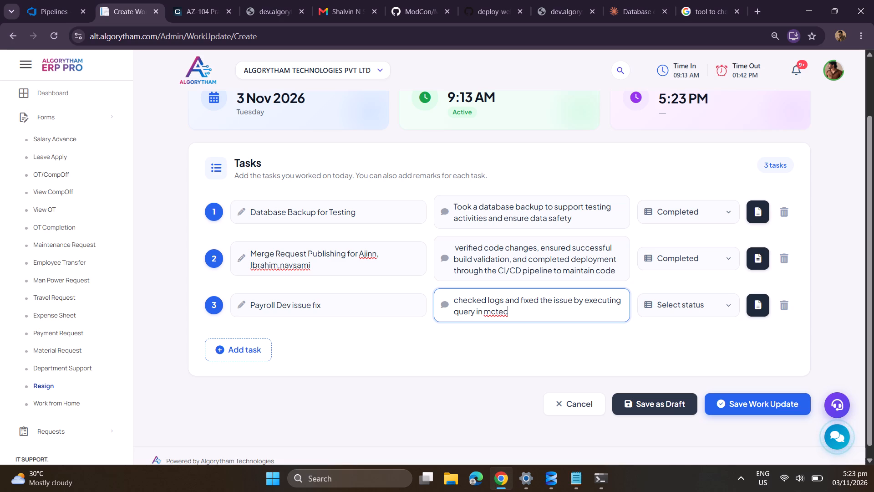
Add a fourth task named "Report aan issue dev fix" to the work update.
{"action": "left_click", "coordinate": [240, 355]}
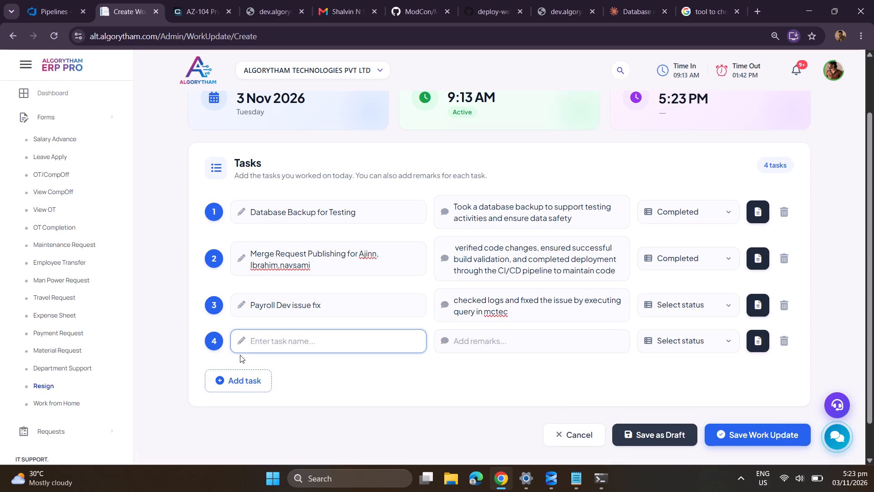
{"action": "type", "text": "Report aan"}
{"action": "key", "text": "space"}
{"action": "type", "text": "issue"}
{"action": "key", "text": "space"}
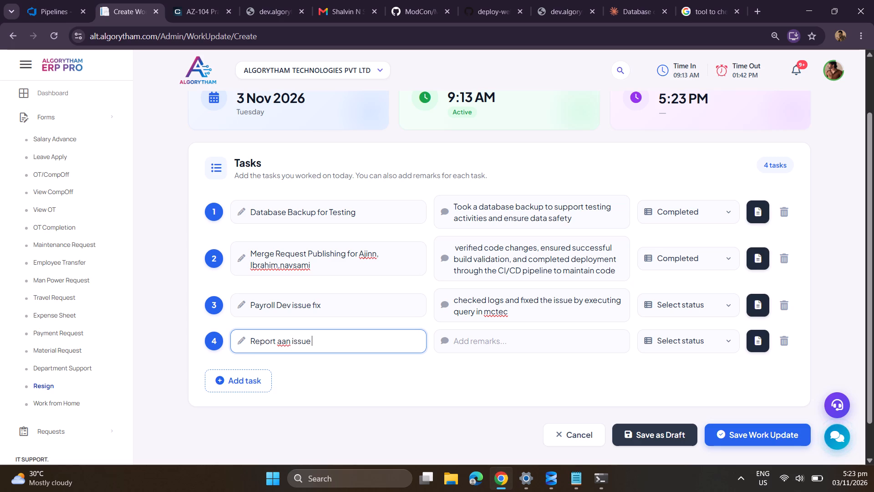
{"action": "type", "text": "dev fix"}
Copy the payroll task's remarks into the remarks of the fourth task.
{"action": "left_click_drag", "start_coordinate": [452, 302], "coordinate": [456, 302]}
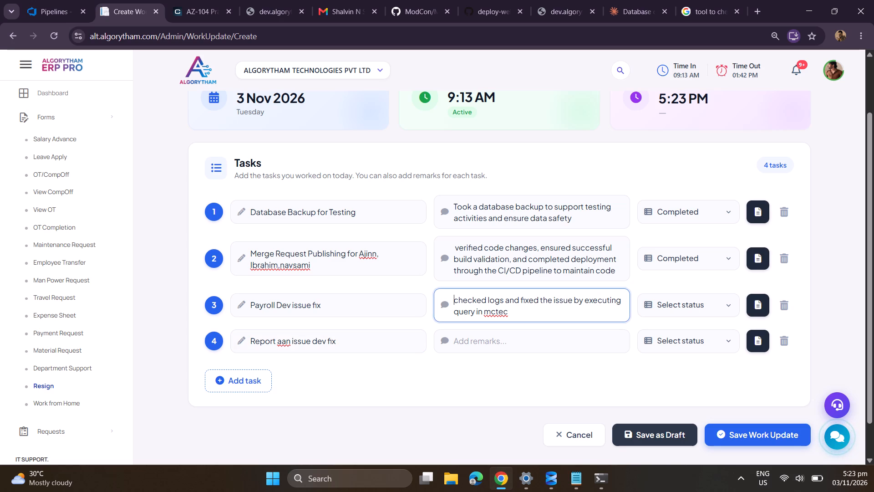
{"action": "left_click_drag", "start_coordinate": [456, 302], "coordinate": [516, 318]}
{"action": "key", "text": "ctrl+c"}
{"action": "left_click", "coordinate": [508, 339]}
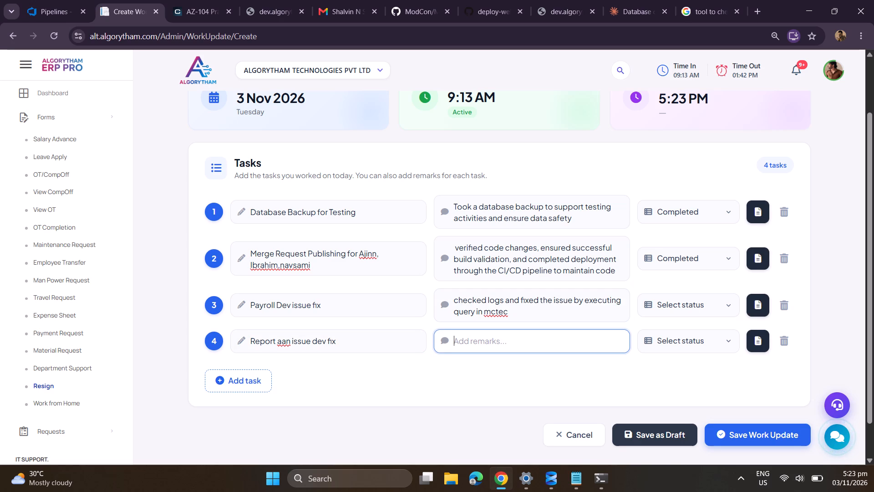
{"action": "key", "text": "ctrl+v"}
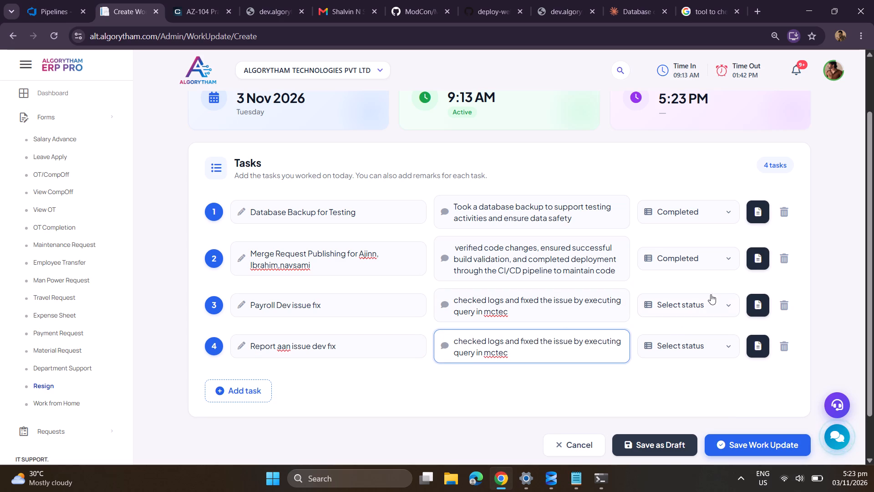
Set the status of the third and fourth tasks to Completed.
{"action": "left_click", "coordinate": [711, 299]}
{"action": "left_click", "coordinate": [686, 369]}
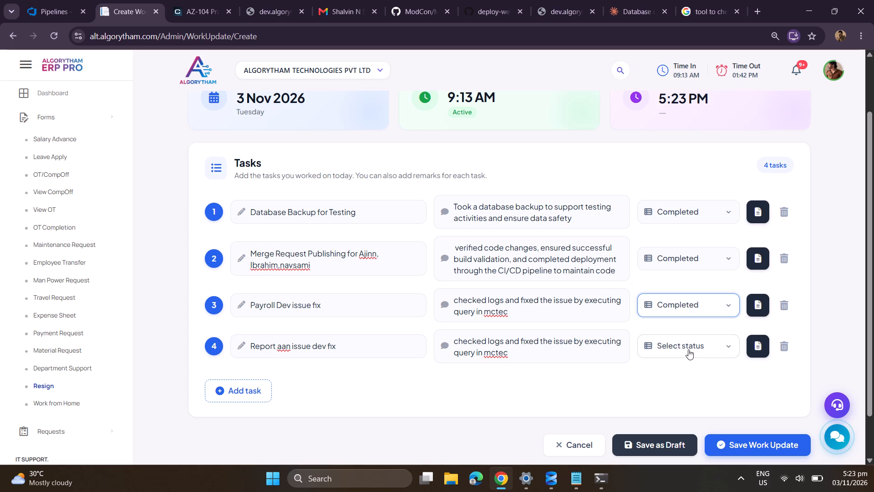
{"action": "left_click", "coordinate": [688, 349]}
{"action": "left_click", "coordinate": [688, 416]}
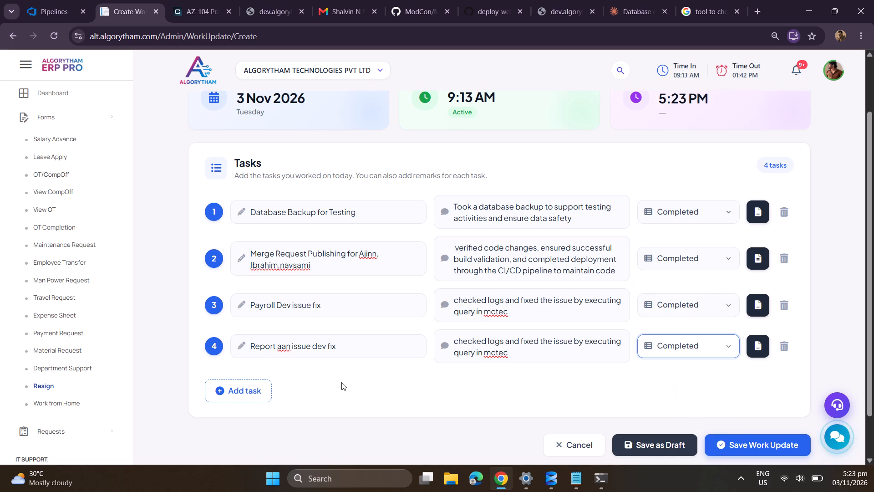
Add a fifth task named "Payment request fix" to the work update.
{"action": "left_click", "coordinate": [241, 380]}
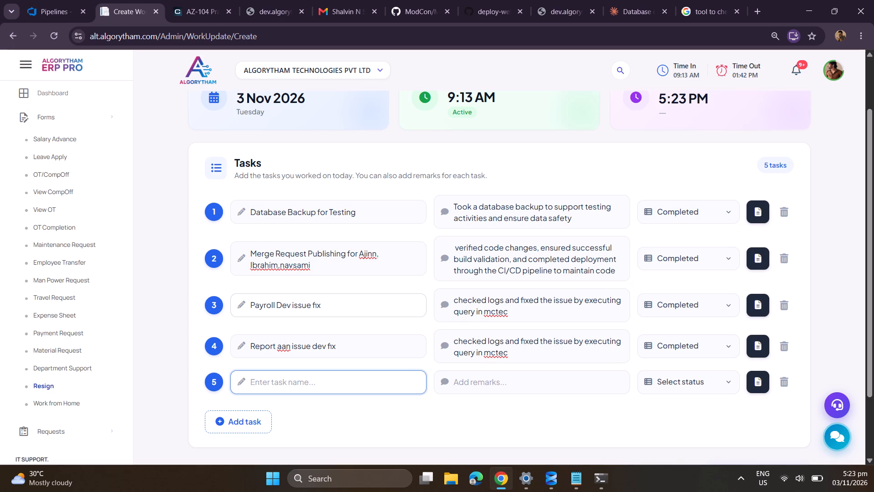
{"action": "type", "text": "Payemn"}
{"action": "key", "text": "BackSpace"}
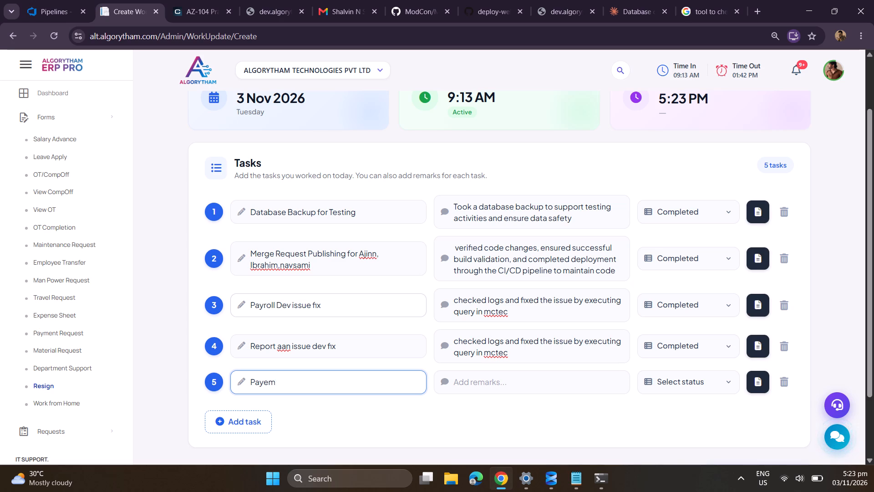
{"action": "key", "text": "BackSpace"}
{"action": "key", "text": "BackSpace"}
{"action": "type", "text": "ment issu"}
{"action": "key", "text": "BackSpace"}
{"action": "key", "text": "BackSpace"}
{"action": "key", "text": "BackSpace"}
{"action": "key", "text": "BackSpace"}
{"action": "type", "text": "request"}
{"action": "key", "text": "space"}
{"action": "type", "text": "fix"}
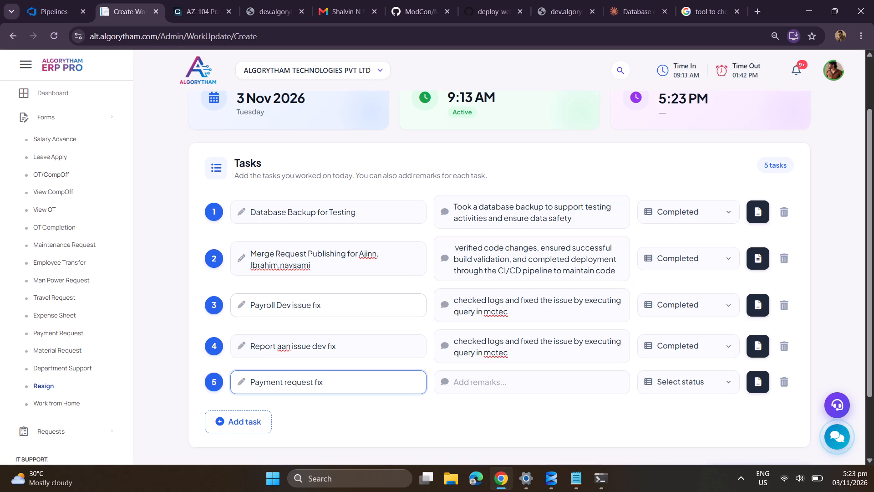
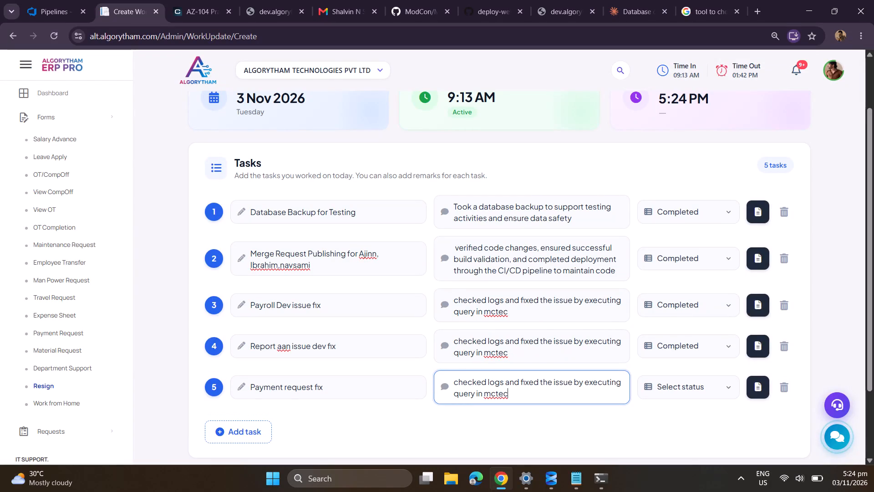
Change the last word of the fifth task's remarks to "modcon" so they read "query in modcon".
{"action": "key", "text": "BackSpace"}
{"action": "key", "text": "BackSpace"}
{"action": "key", "text": "BackSpace"}
{"action": "key", "text": "BackSpace"}
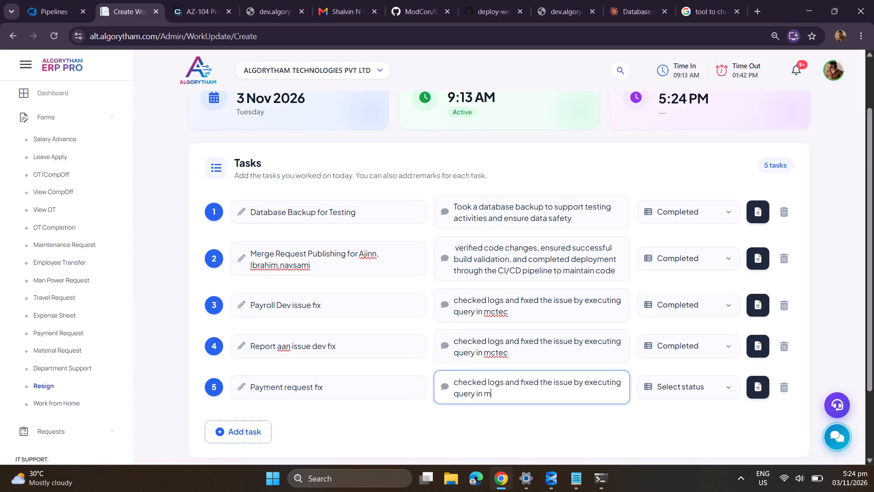
{"action": "type", "text": "odcon"}
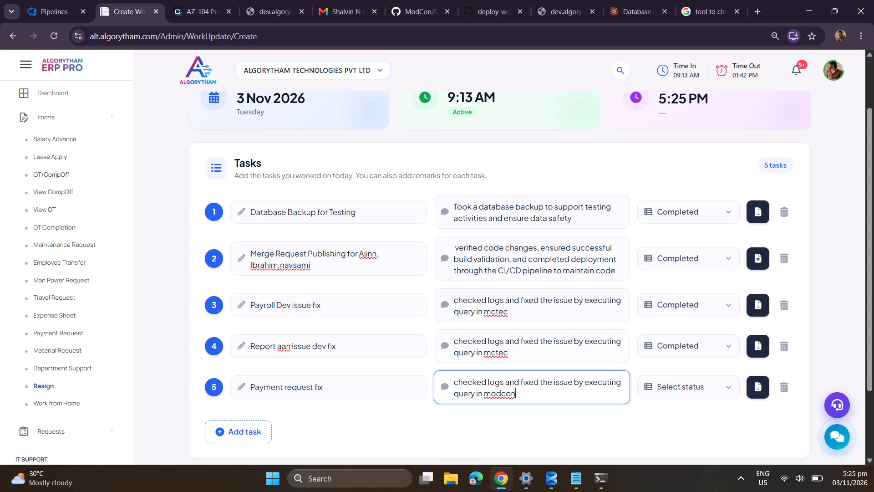
Append "dev" to the end of the remarks of the third and fourth tasks.
{"action": "left_click", "coordinate": [542, 313]}
{"action": "key", "text": "space"}
{"action": "type", "text": "dev"}
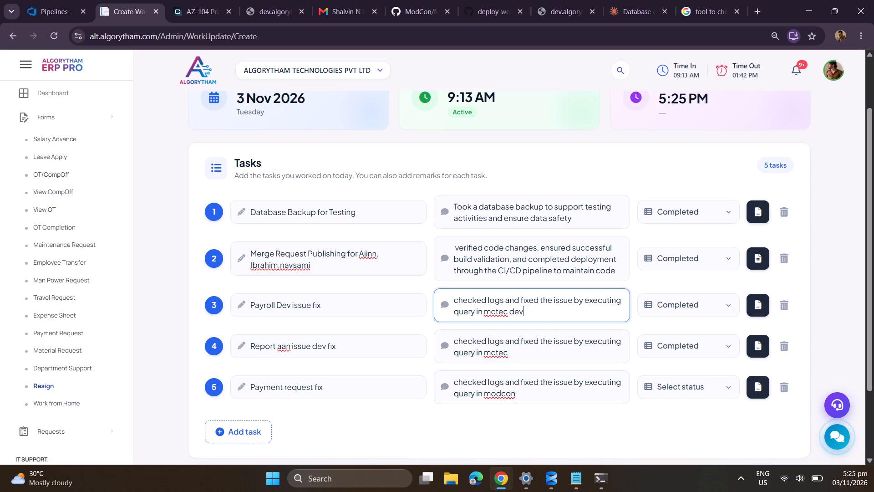
{"action": "left_click", "coordinate": [530, 359]}
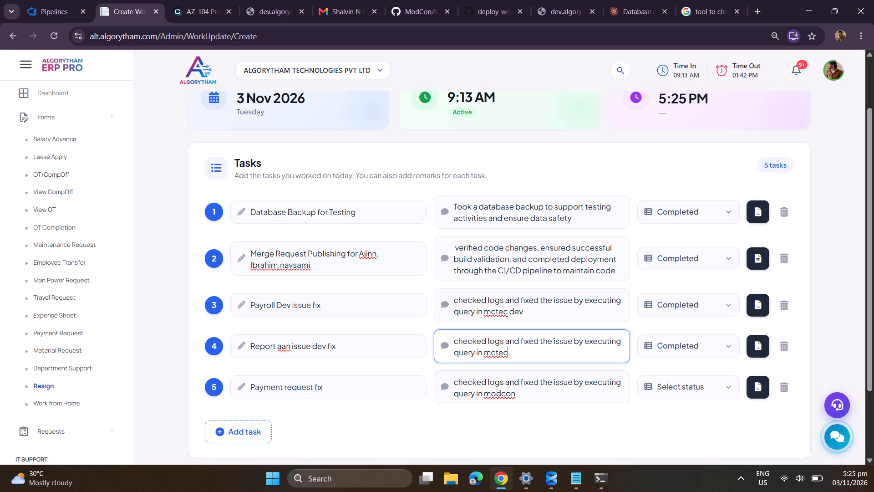
{"action": "key", "text": "space"}
{"action": "type", "text": "dev"}
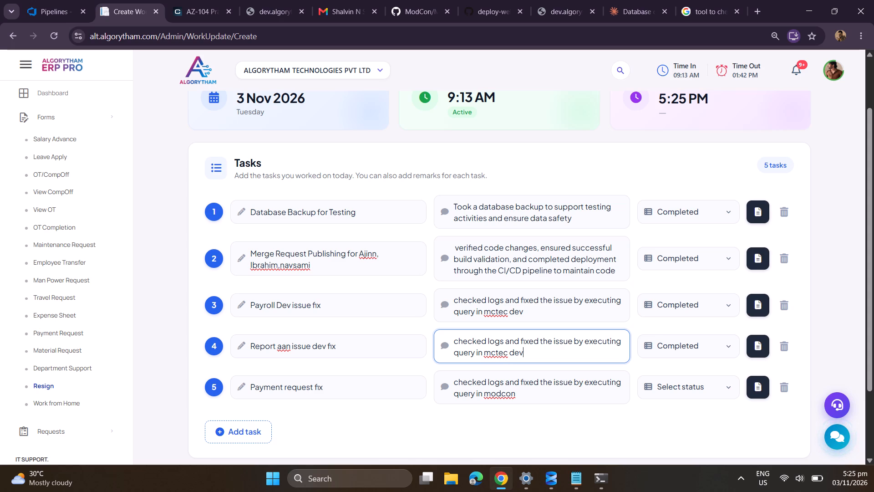
Set the status of the fifth task, "Payment request fix", to Completed.
{"action": "scroll", "coordinate": [609, 394], "scroll_direction": "down", "scroll_amount": 2}
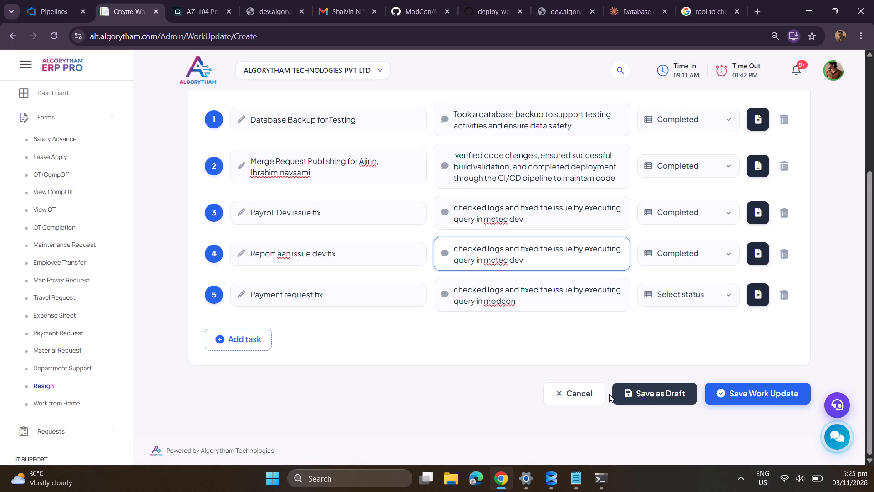
{"action": "scroll", "coordinate": [722, 337], "scroll_direction": "up", "scroll_amount": 1}
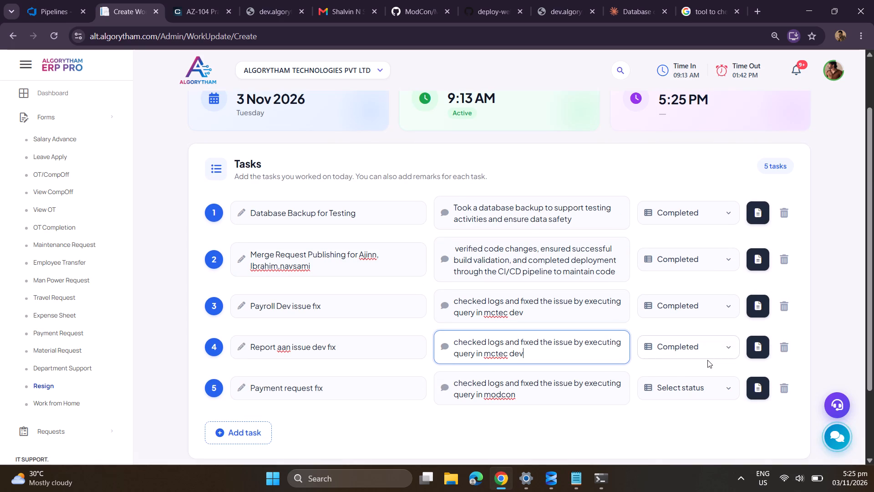
{"action": "left_click", "coordinate": [686, 383]}
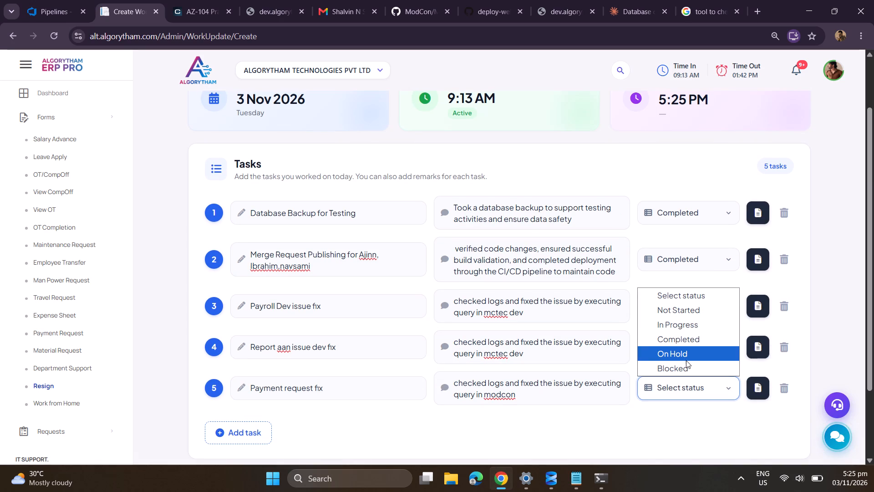
{"action": "left_click", "coordinate": [724, 340]}
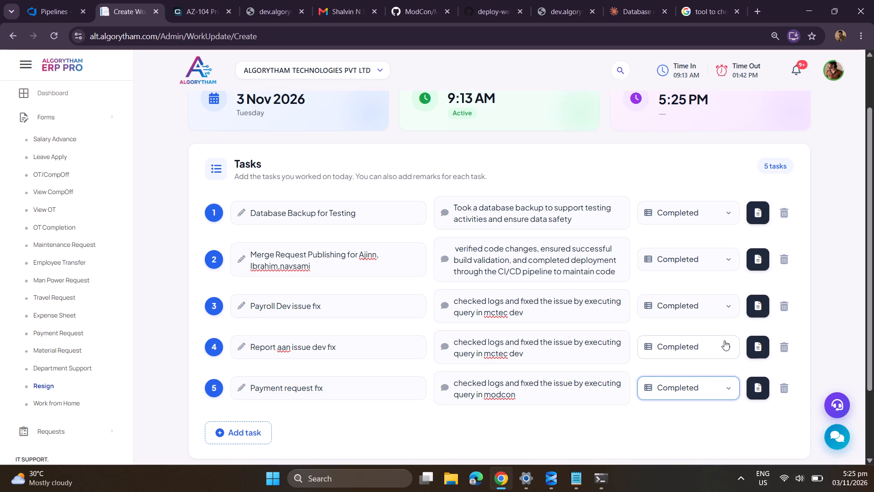
Save the completed five-task work update as final rather than as a draft.
{"action": "scroll", "coordinate": [642, 172], "scroll_direction": "up", "scroll_amount": 1}
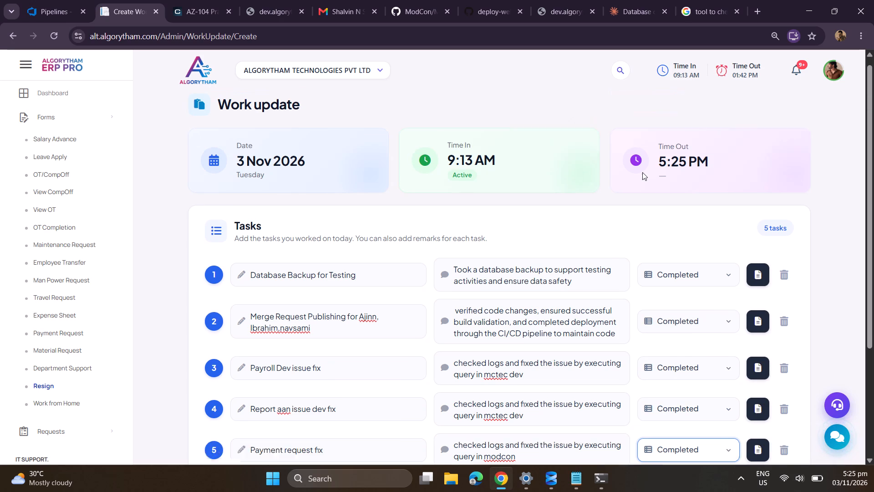
{"action": "left_click", "coordinate": [499, 169]}
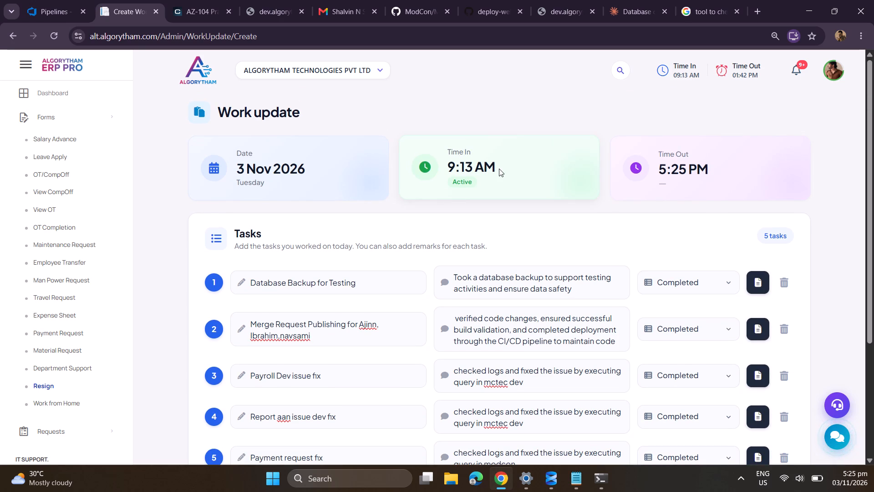
{"action": "left_click", "coordinate": [471, 169]}
{"action": "scroll", "coordinate": [582, 220], "scroll_direction": "down", "scroll_amount": 2}
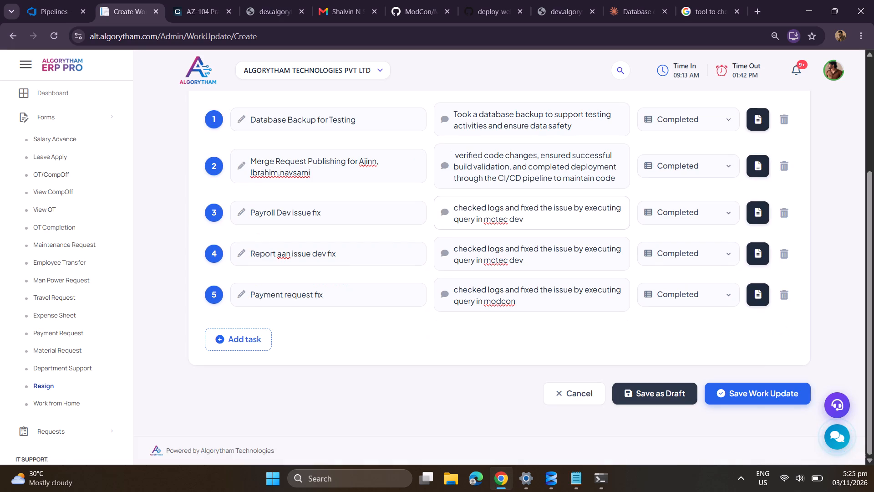
{"action": "left_click", "coordinate": [751, 398]}
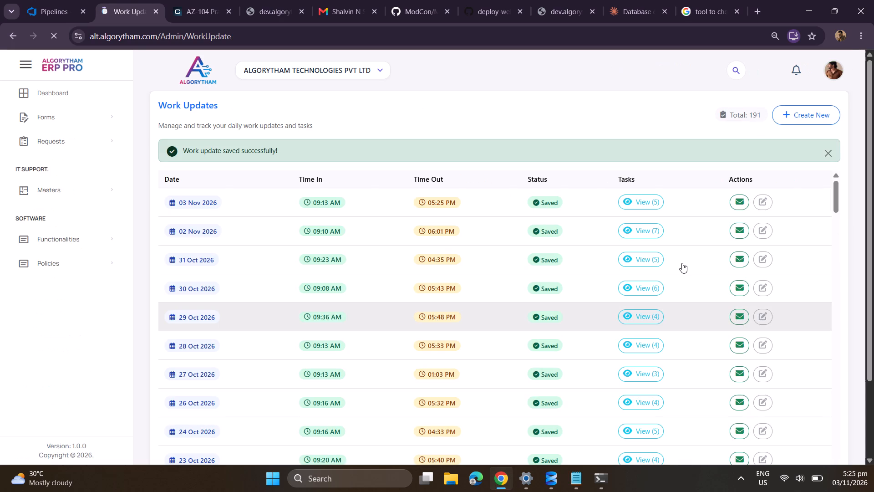
Email the 03 Nov 2026 work update to HR and three other previously used recipients.
{"action": "left_click", "coordinate": [740, 201]}
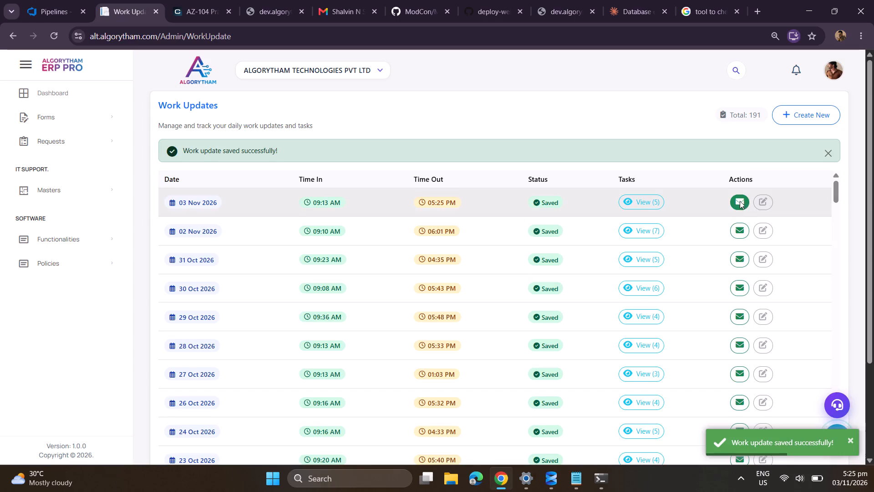
{"action": "left_click", "coordinate": [725, 228]}
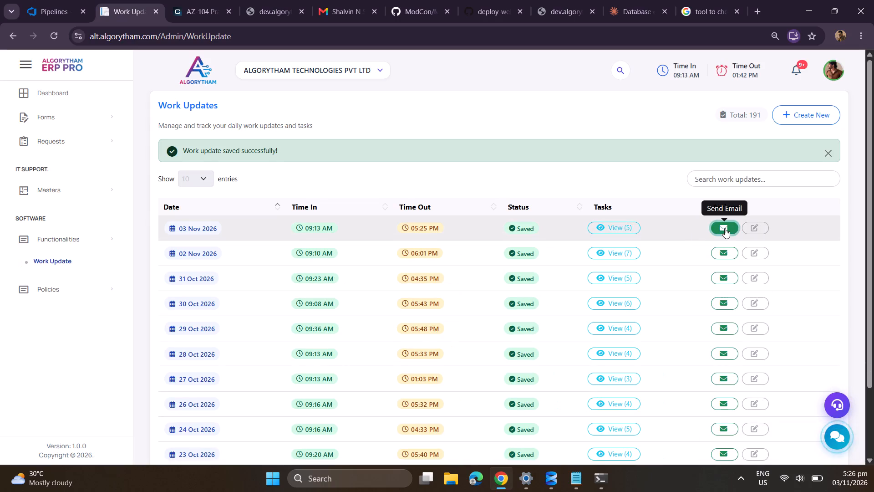
{"action": "left_click", "coordinate": [324, 269]}
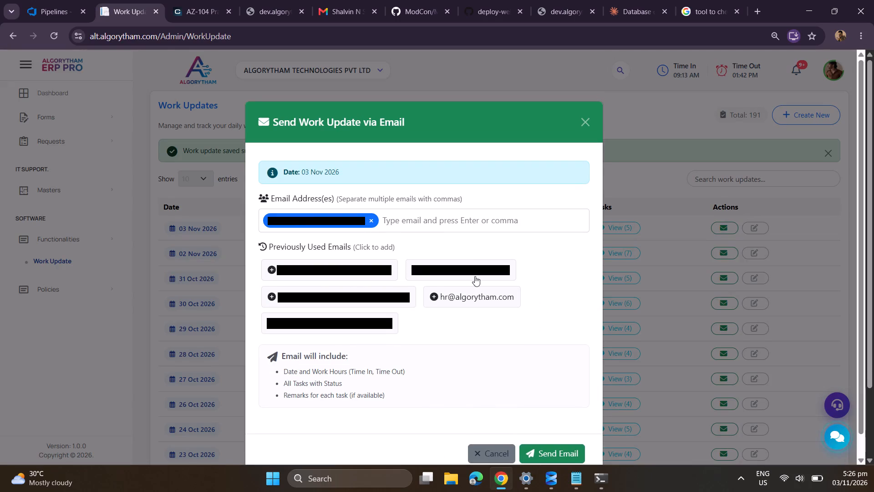
{"action": "left_click", "coordinate": [475, 276]}
{"action": "left_click", "coordinate": [466, 293]}
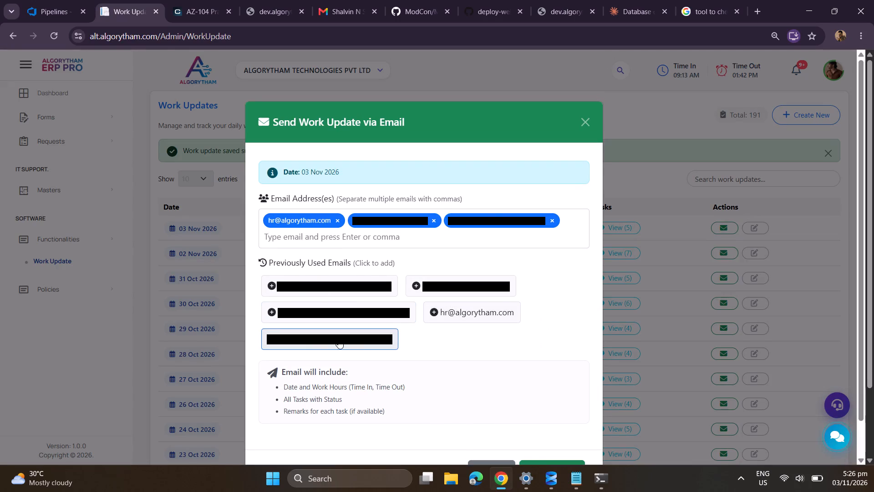
{"action": "left_click", "coordinate": [338, 338]}
{"action": "scroll", "coordinate": [409, 354], "scroll_direction": "down", "scroll_amount": 1}
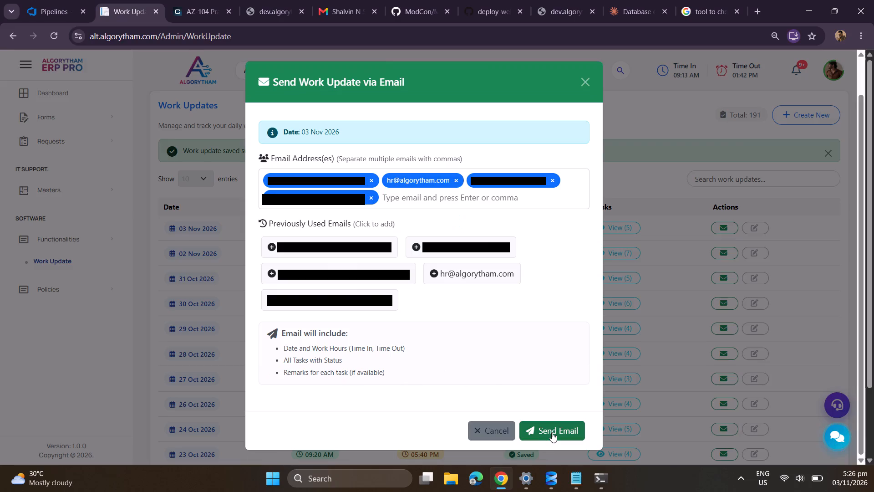
{"action": "left_click", "coordinate": [554, 432]}
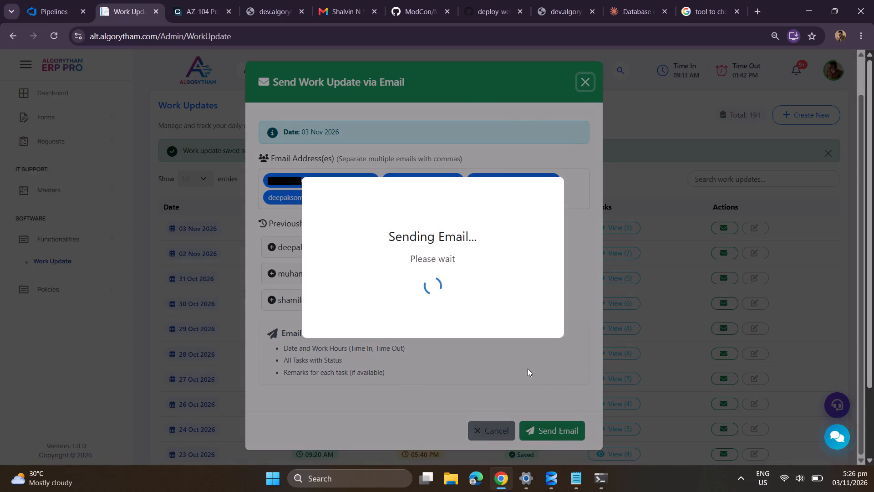